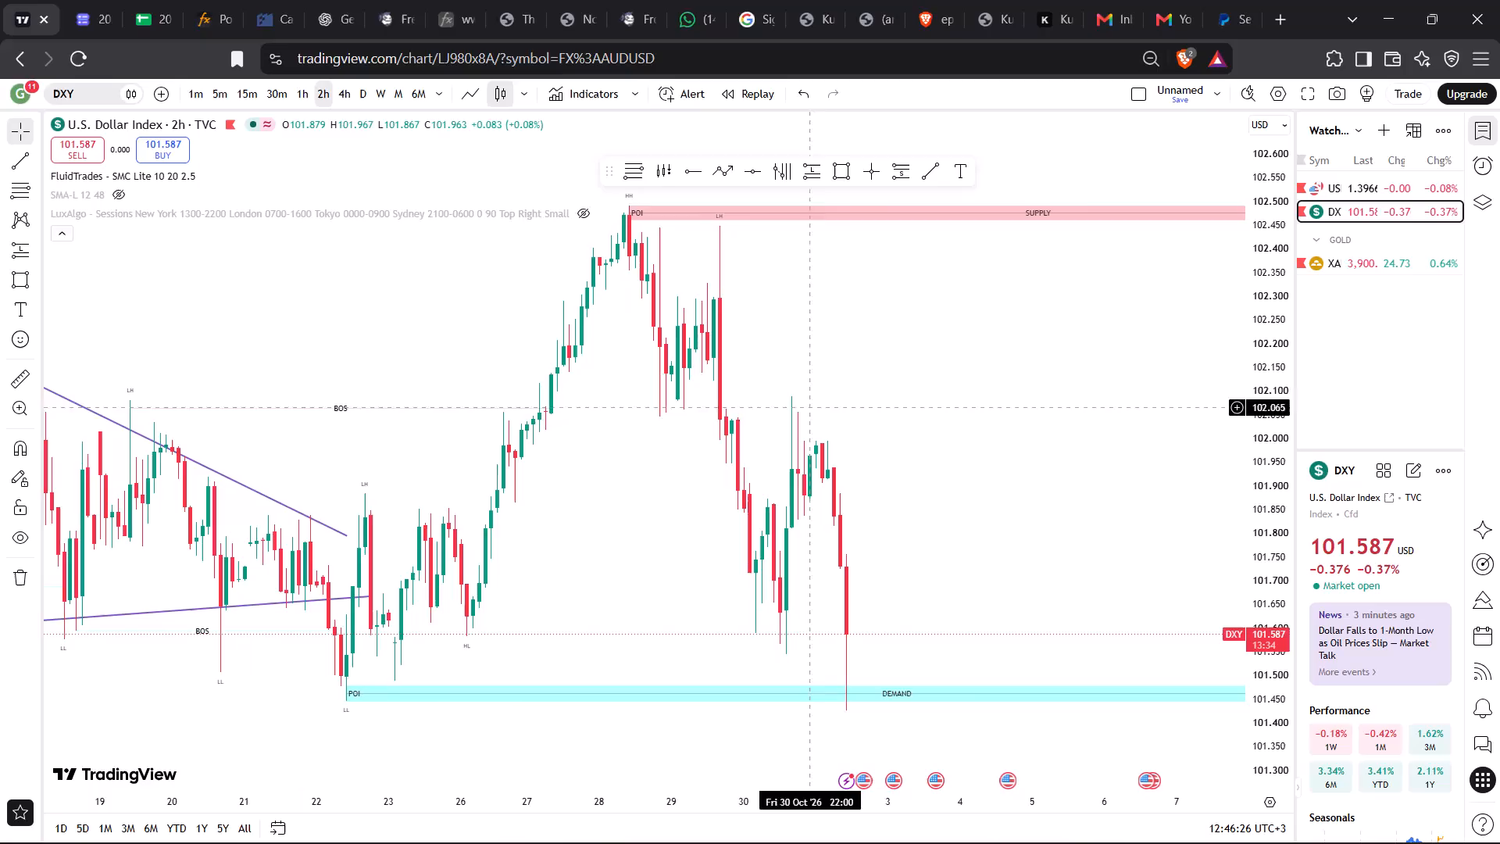
Examine the wider price structure and the supply and demand zones on the two-hour U.S. Dollar Index chart.
scroll(882, 394, down, 2)
drag(1267, 181, 1254, 409)
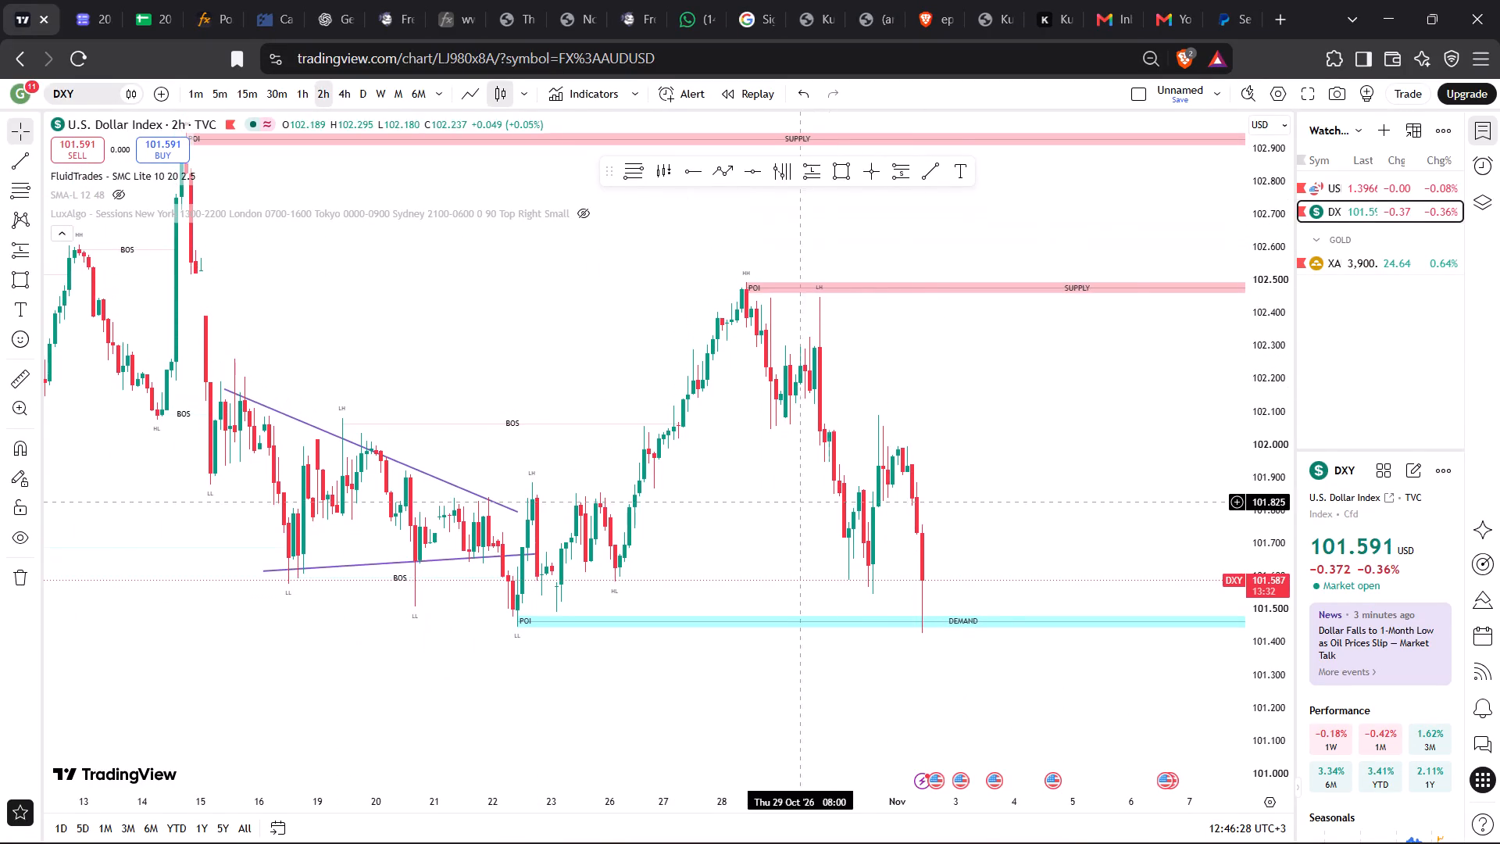
scroll(798, 502, down, 4)
drag(1277, 241, 1274, 474)
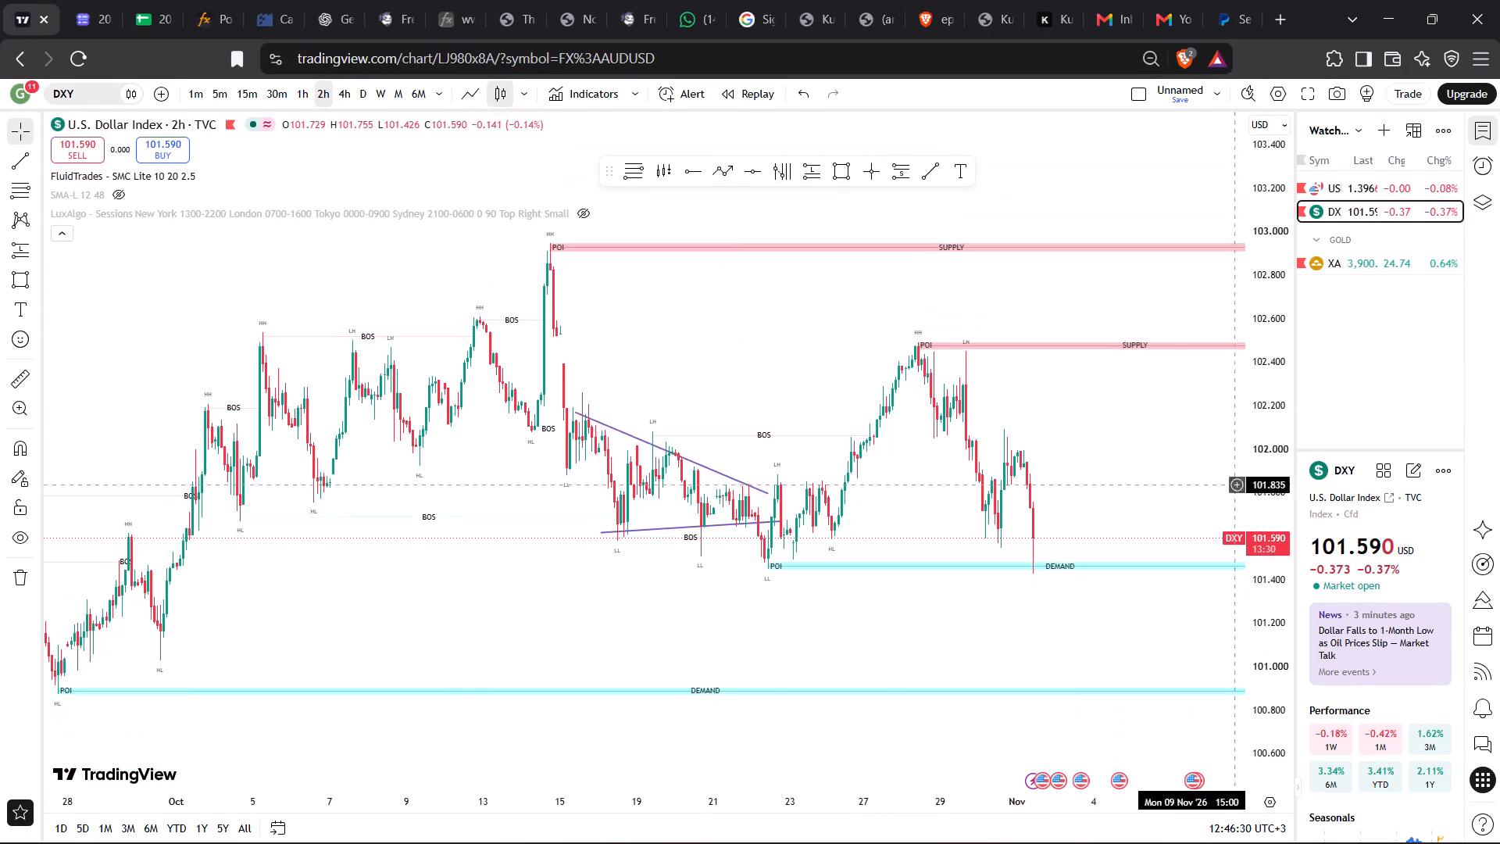
scroll(902, 600, down, 4)
scroll(977, 631, up, 2)
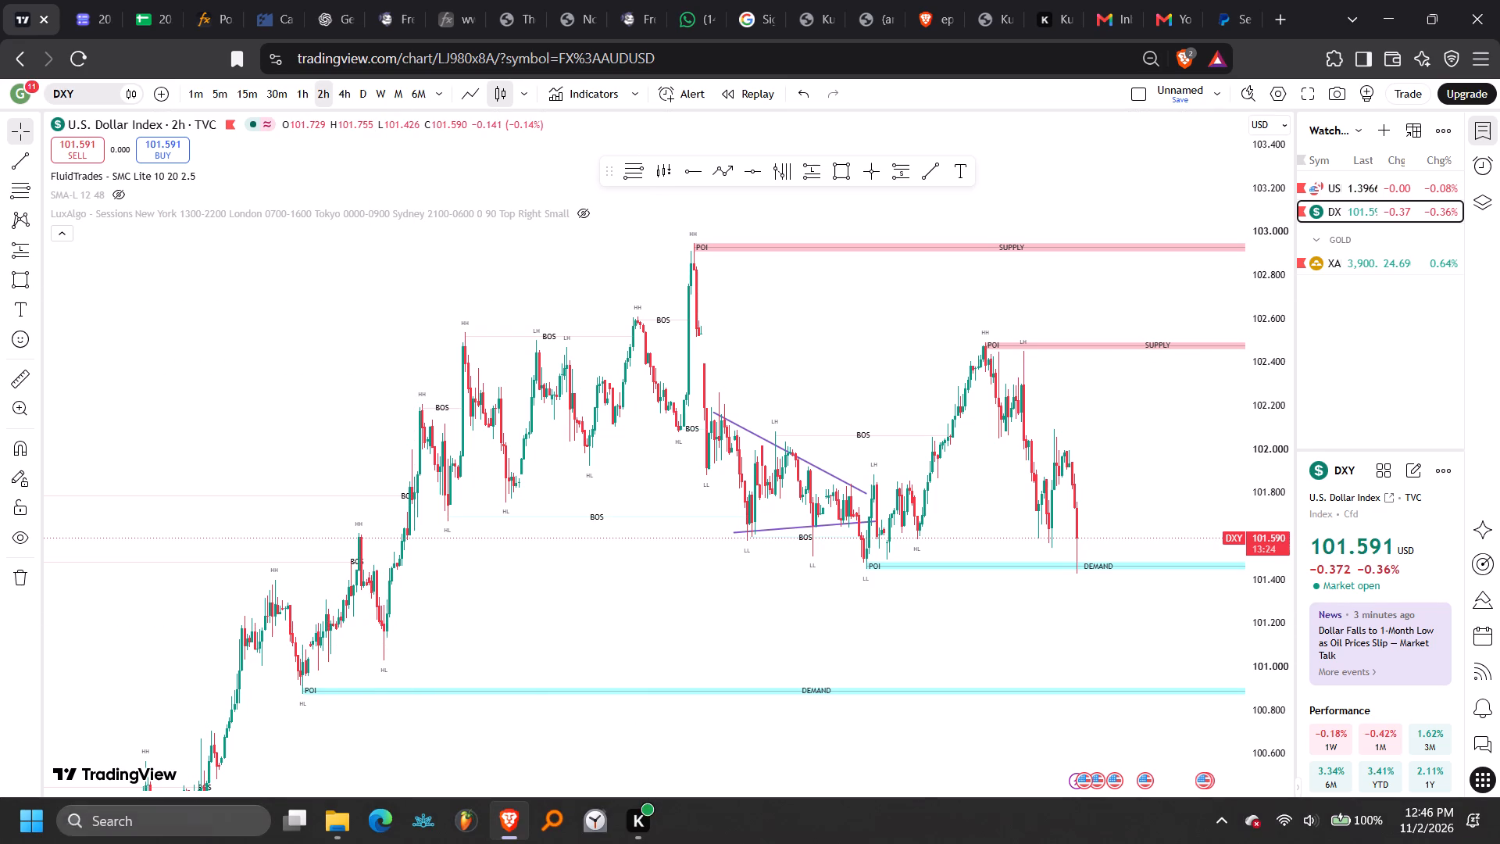
Switch to File Explorer and open the DOUBLE_G_FX_SOP Word document from the FOREX folder on the Data (D:) drive.
click(325, 823)
click(412, 700)
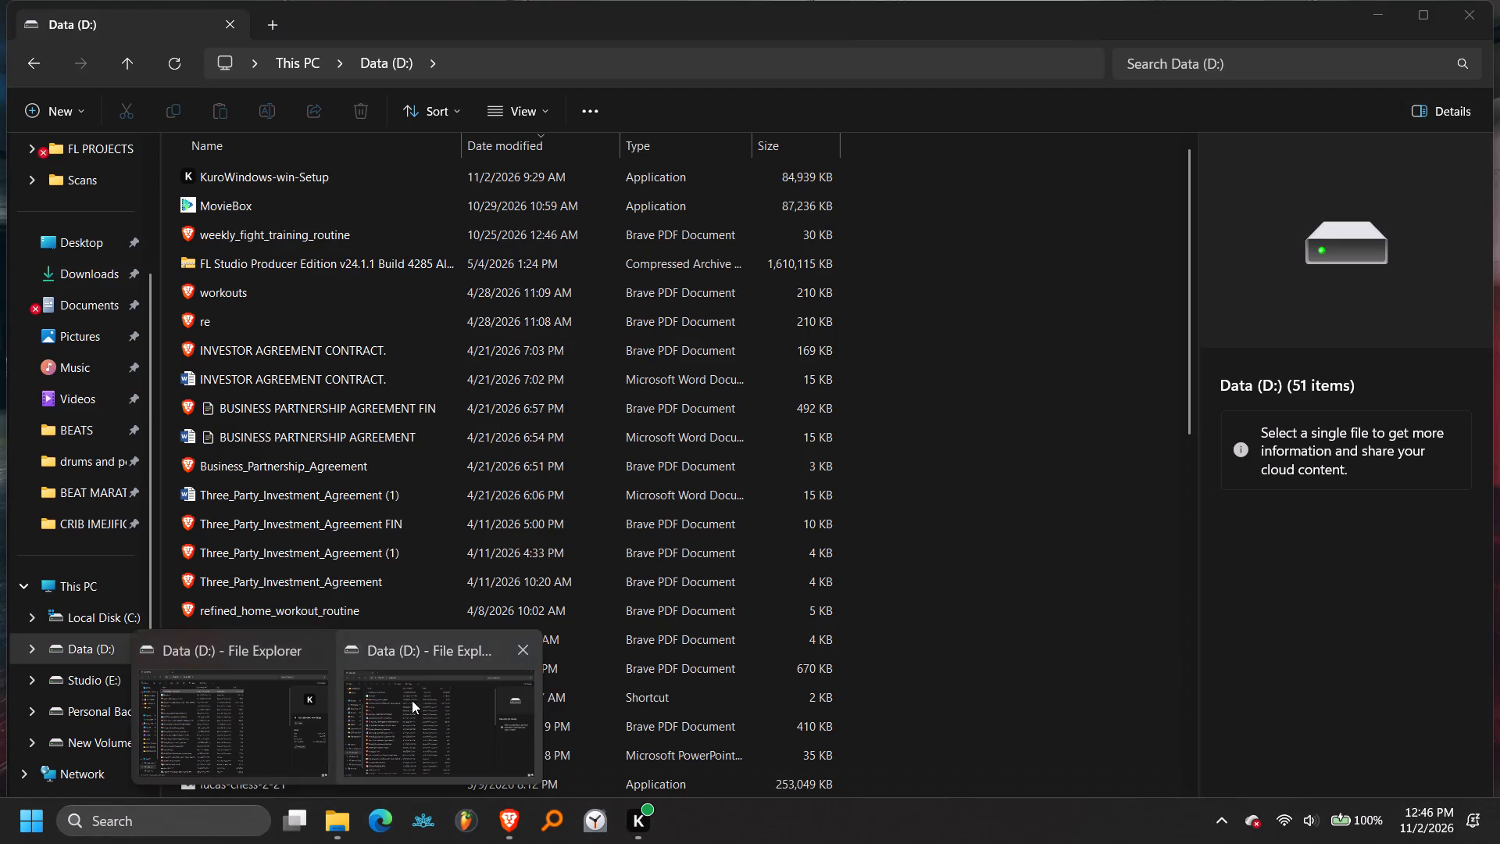
scroll(323, 298, down, 1)
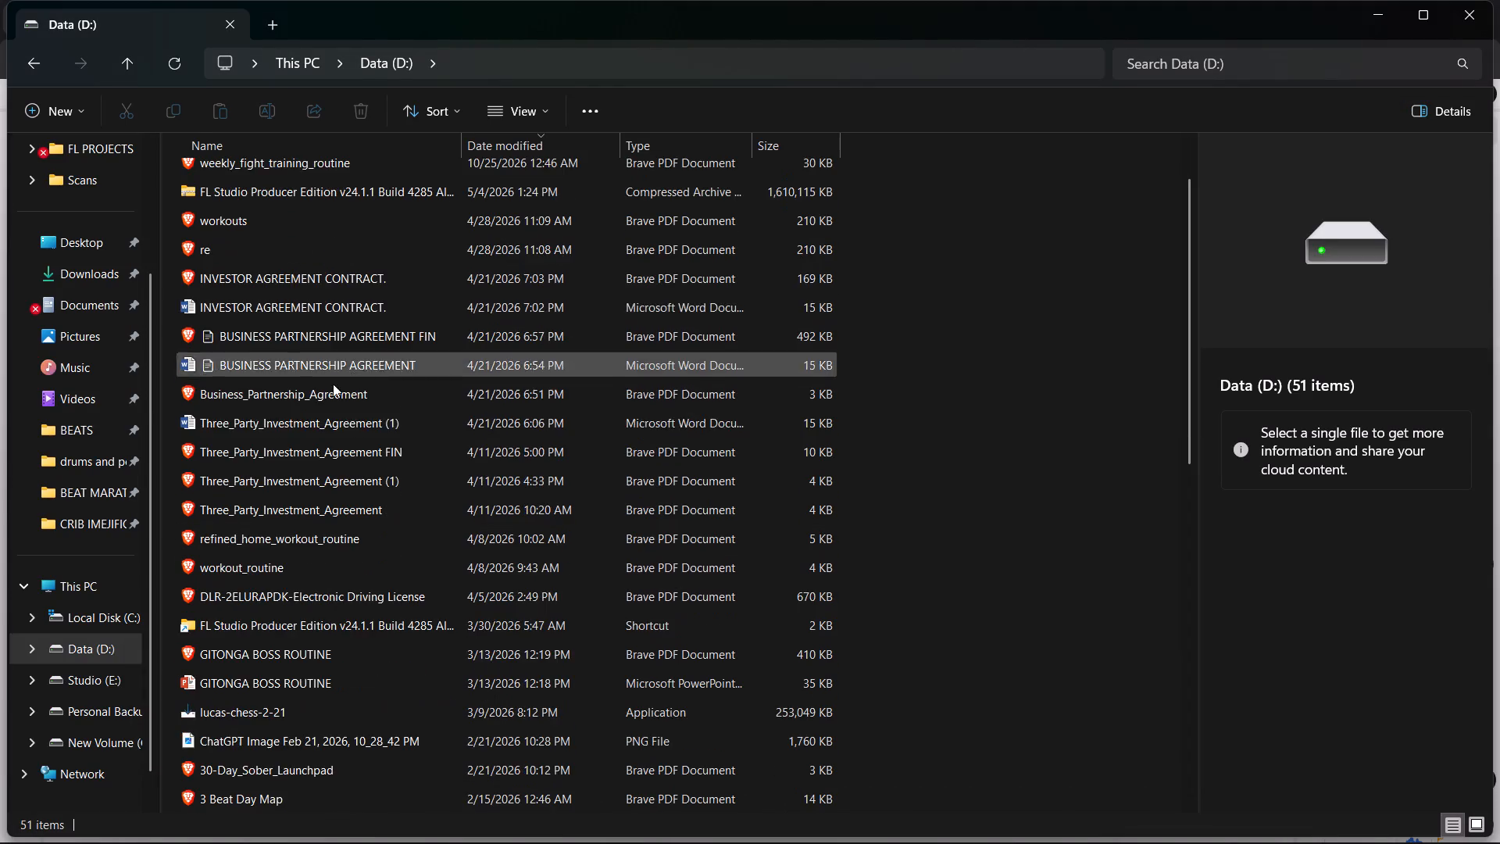
scroll(321, 457, down, 11)
double_click(273, 540)
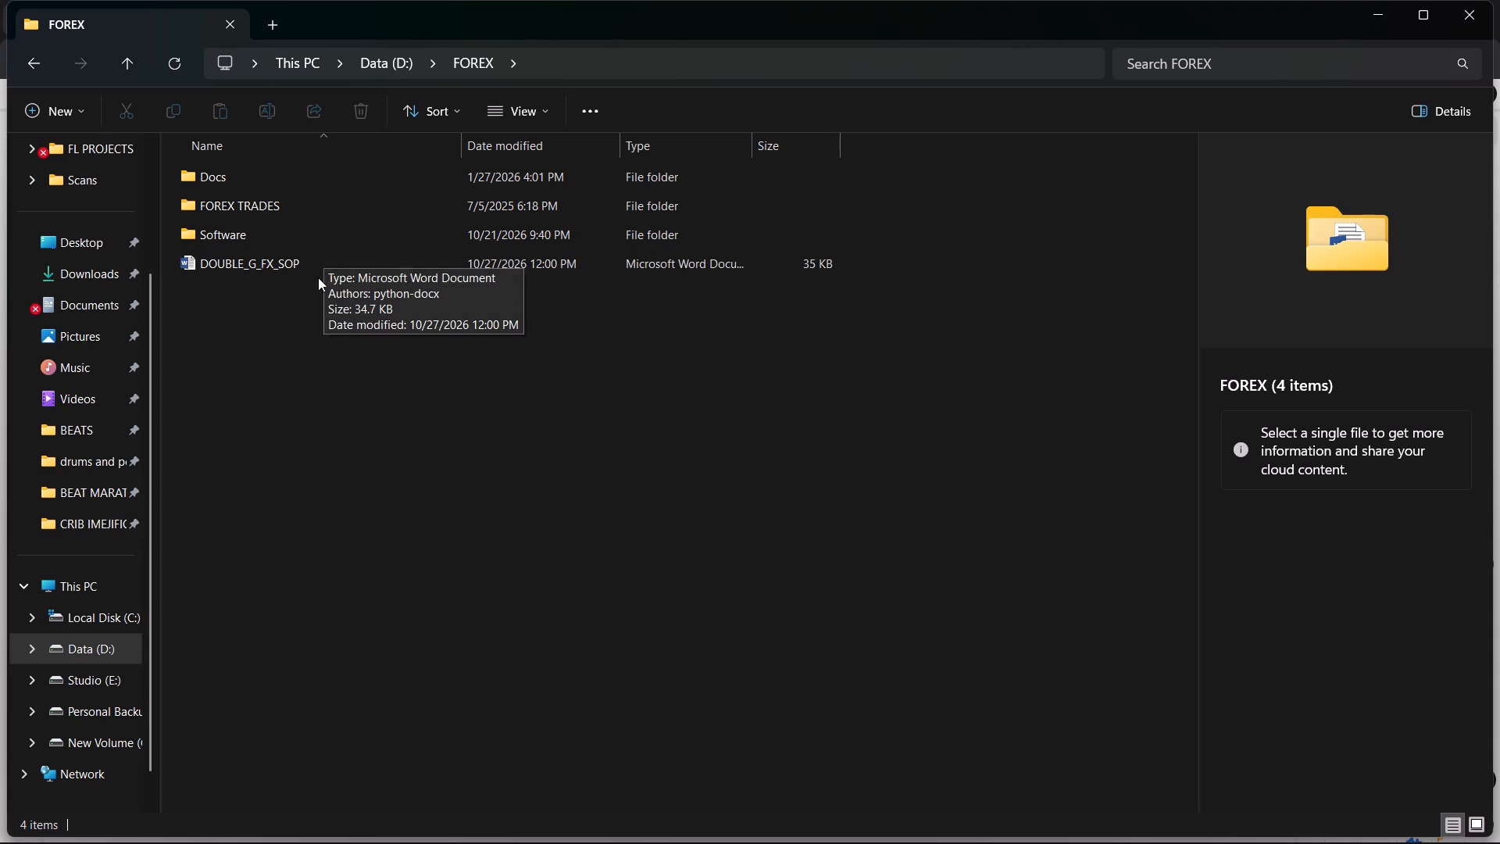
double_click(315, 272)
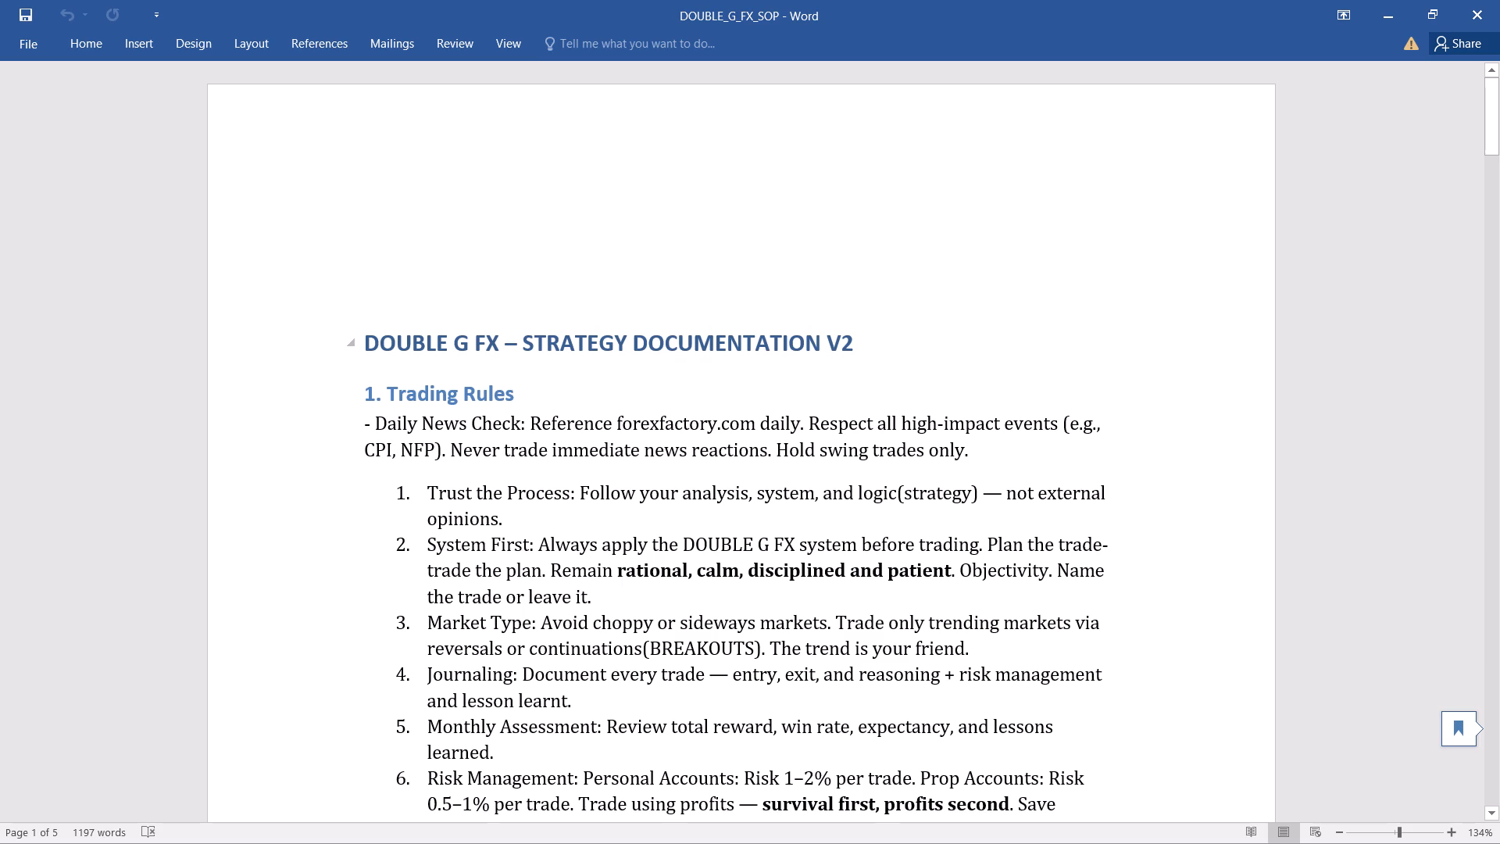
Read through the trading rules and change "Prop Accounts" to "Prop/Funded Accounts" in rule 6, Risk Management.
scroll(477, 401, down, 3)
scroll(502, 306, down, 2)
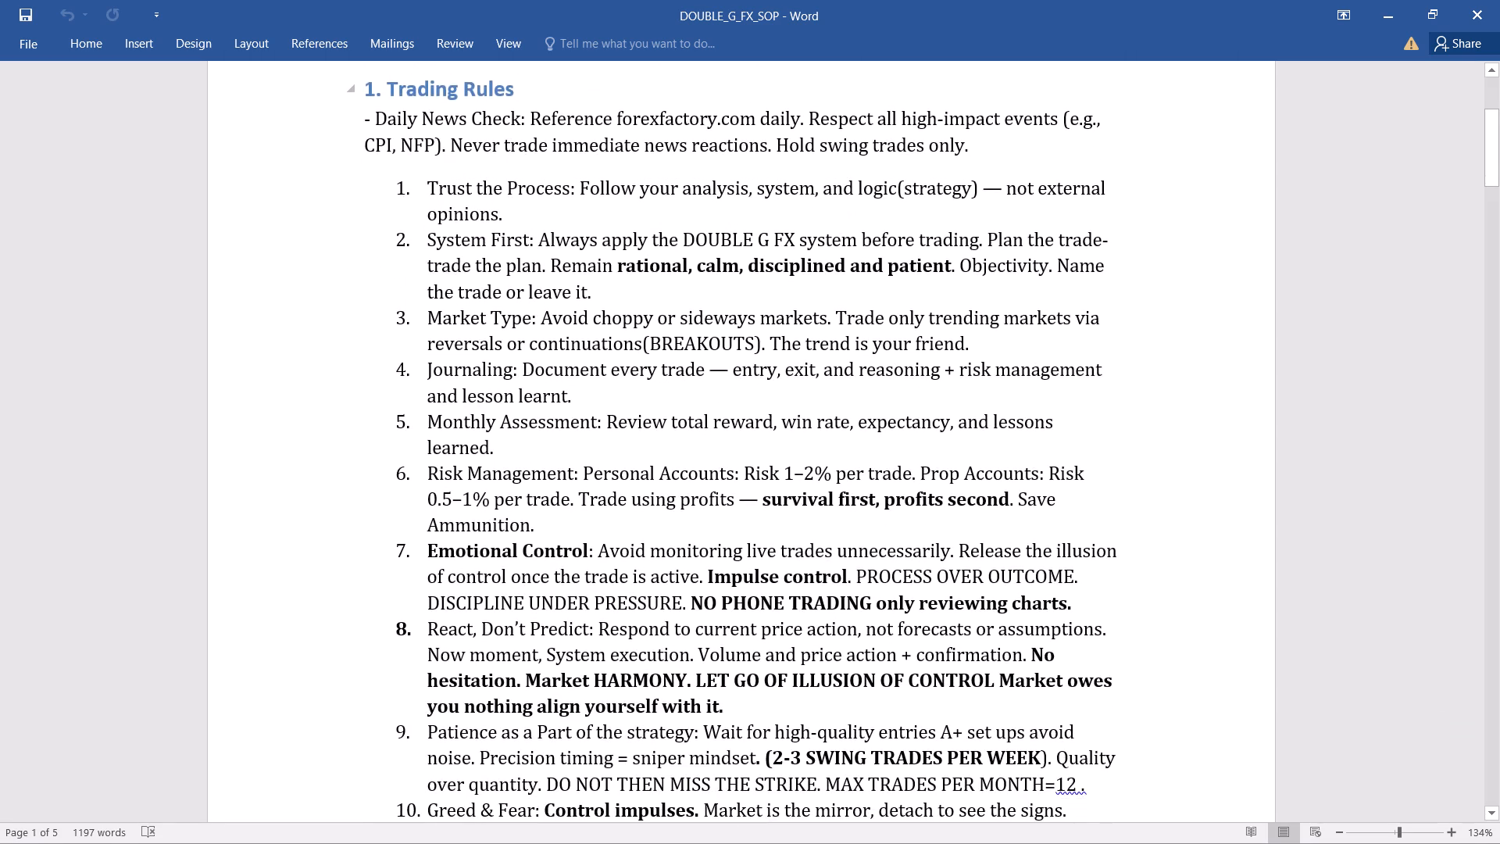
scroll(554, 352, up, 2)
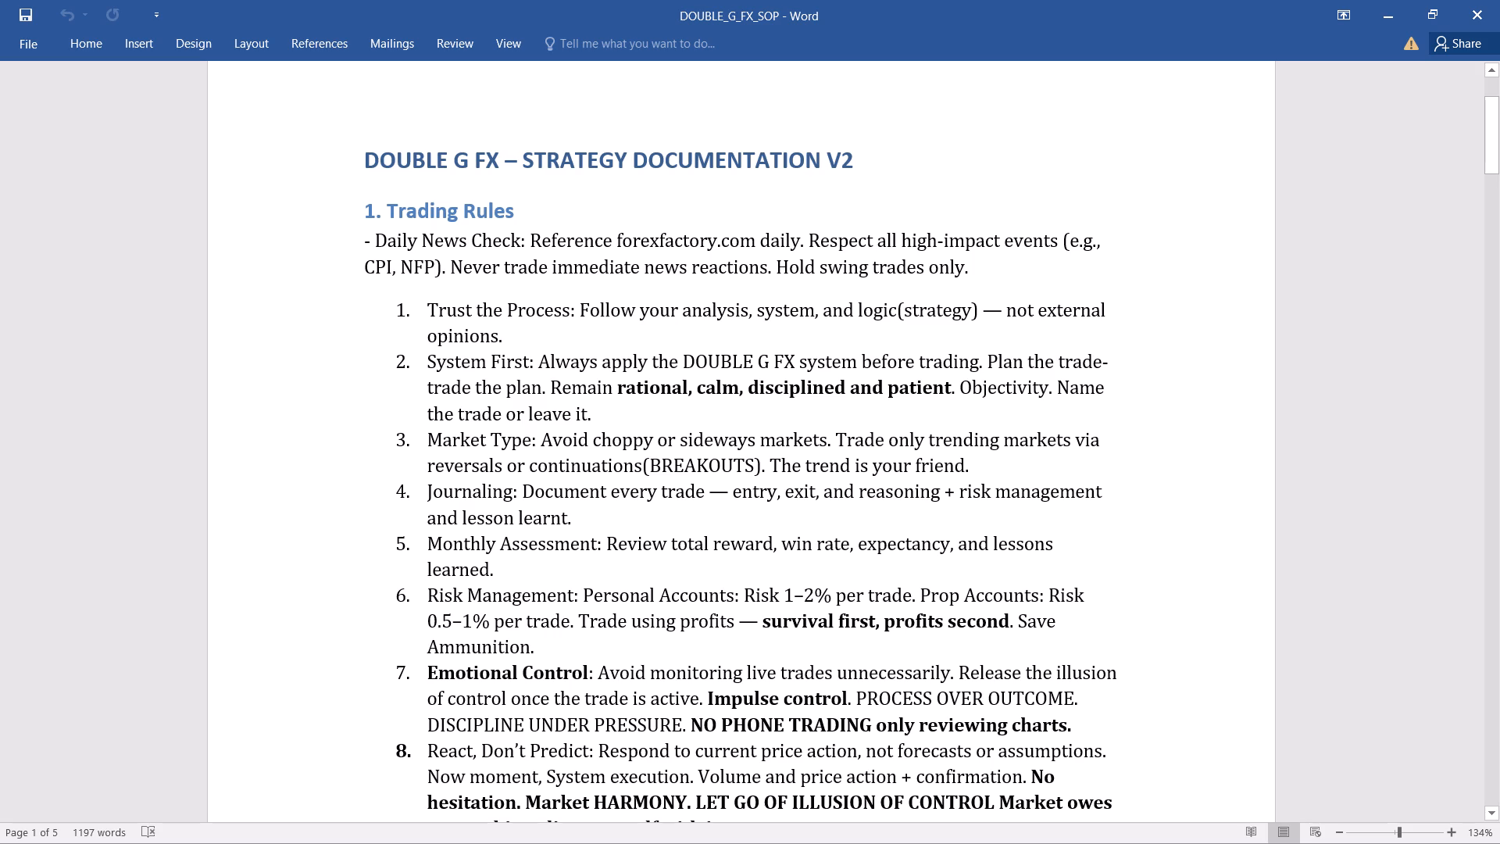
scroll(569, 413, down, 3)
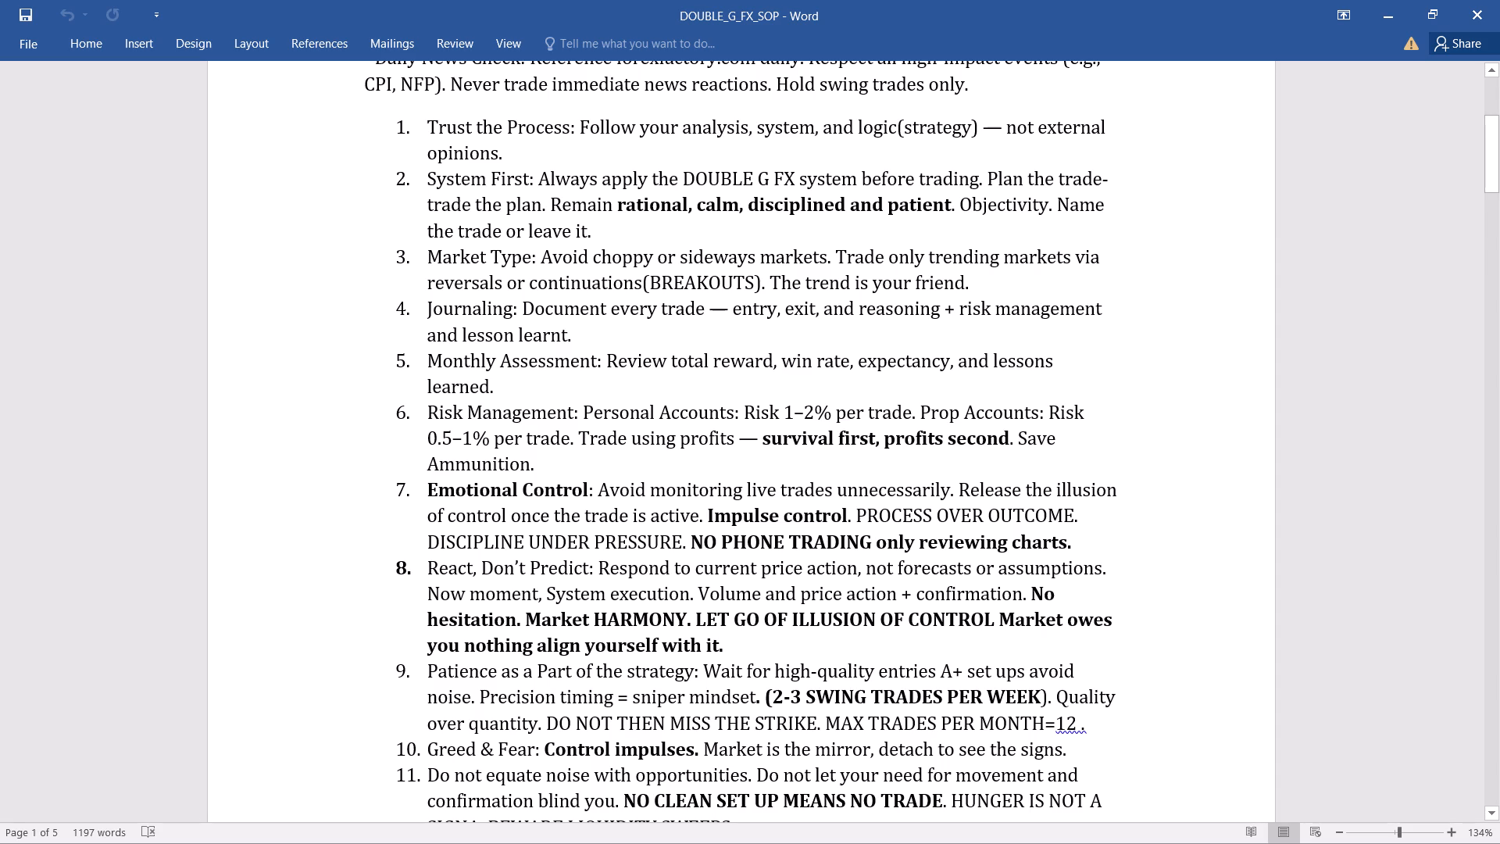
scroll(613, 334, down, 2)
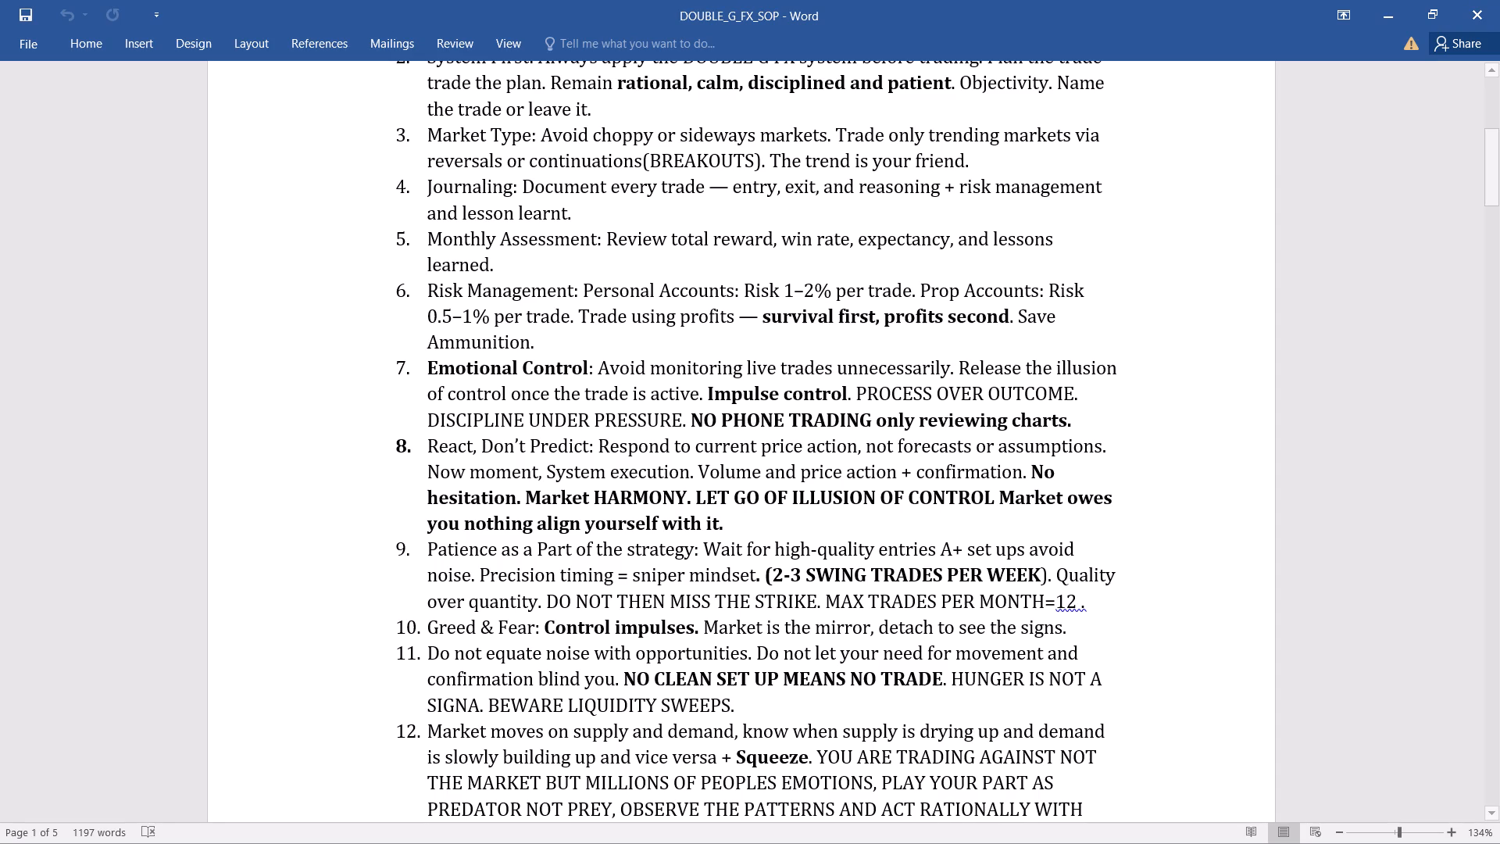
click(958, 290)
key(slash)
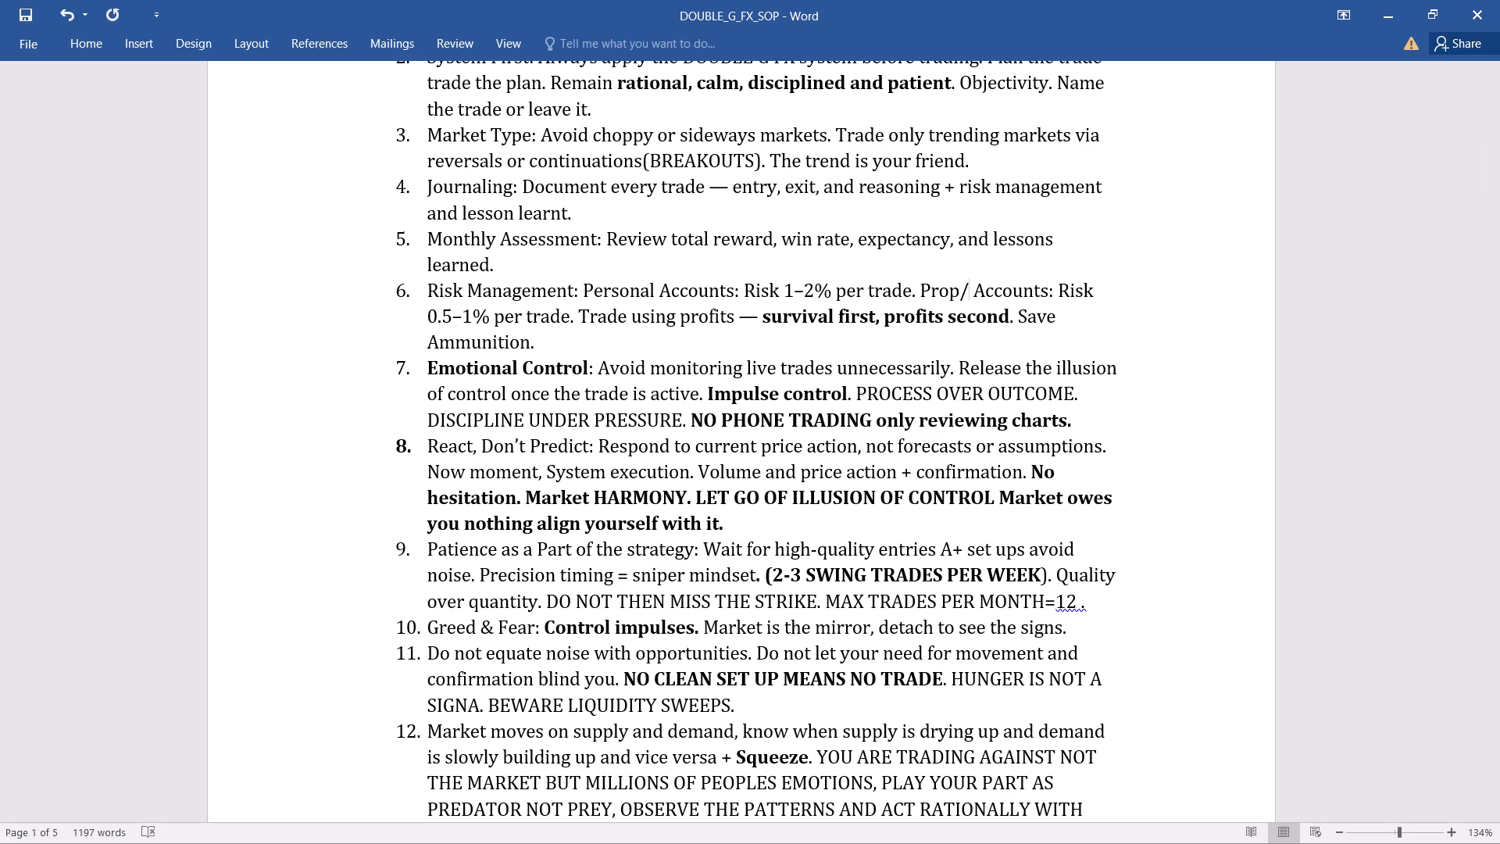
key(f)
text(unded)
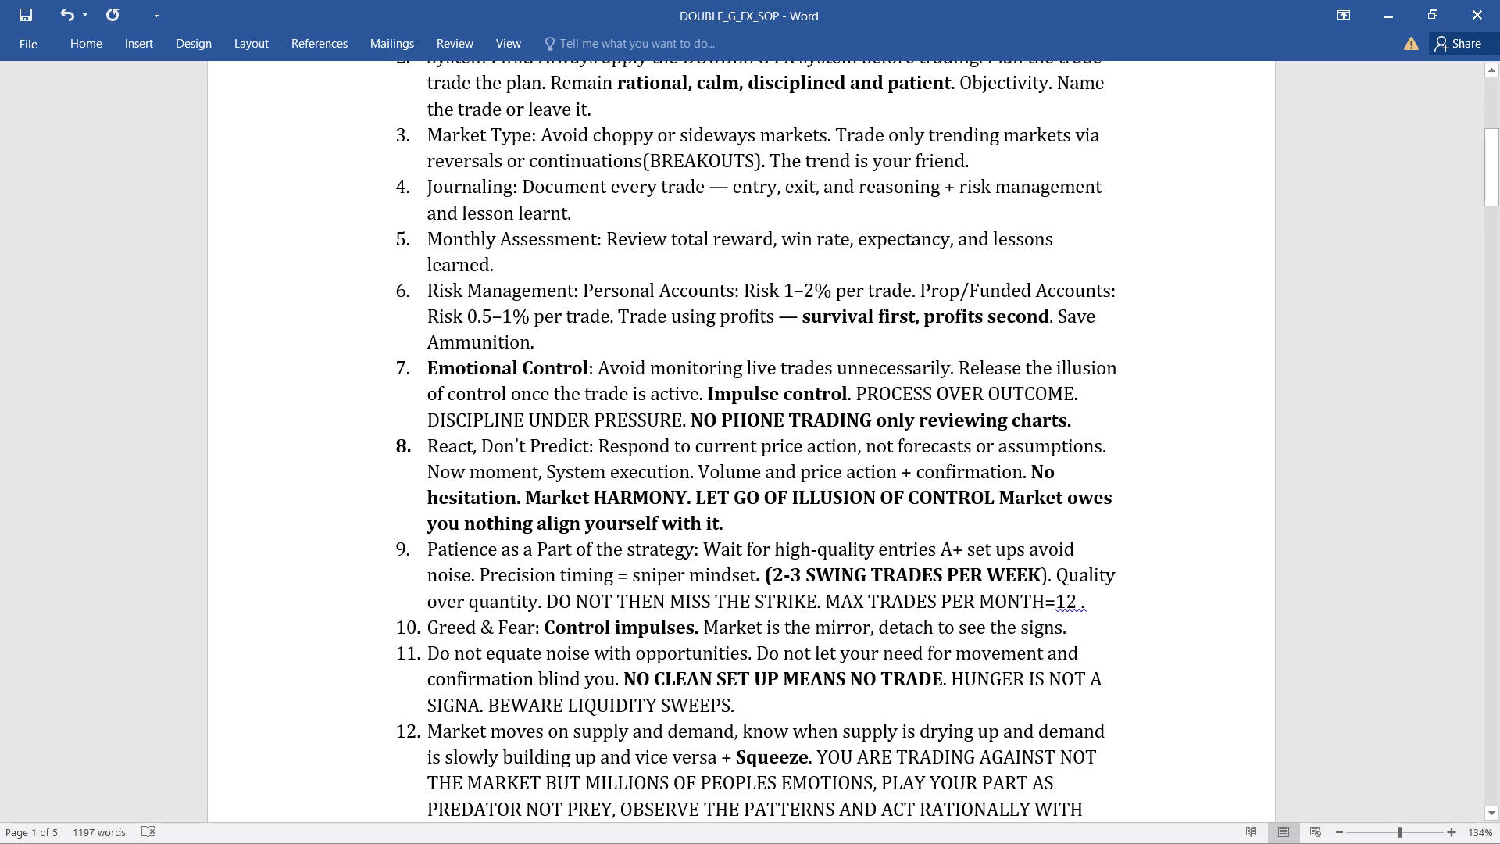
Review the remaining trading rules, from Emotional Control through rule 12 on supply and demand.
scroll(731, 375, down, 1)
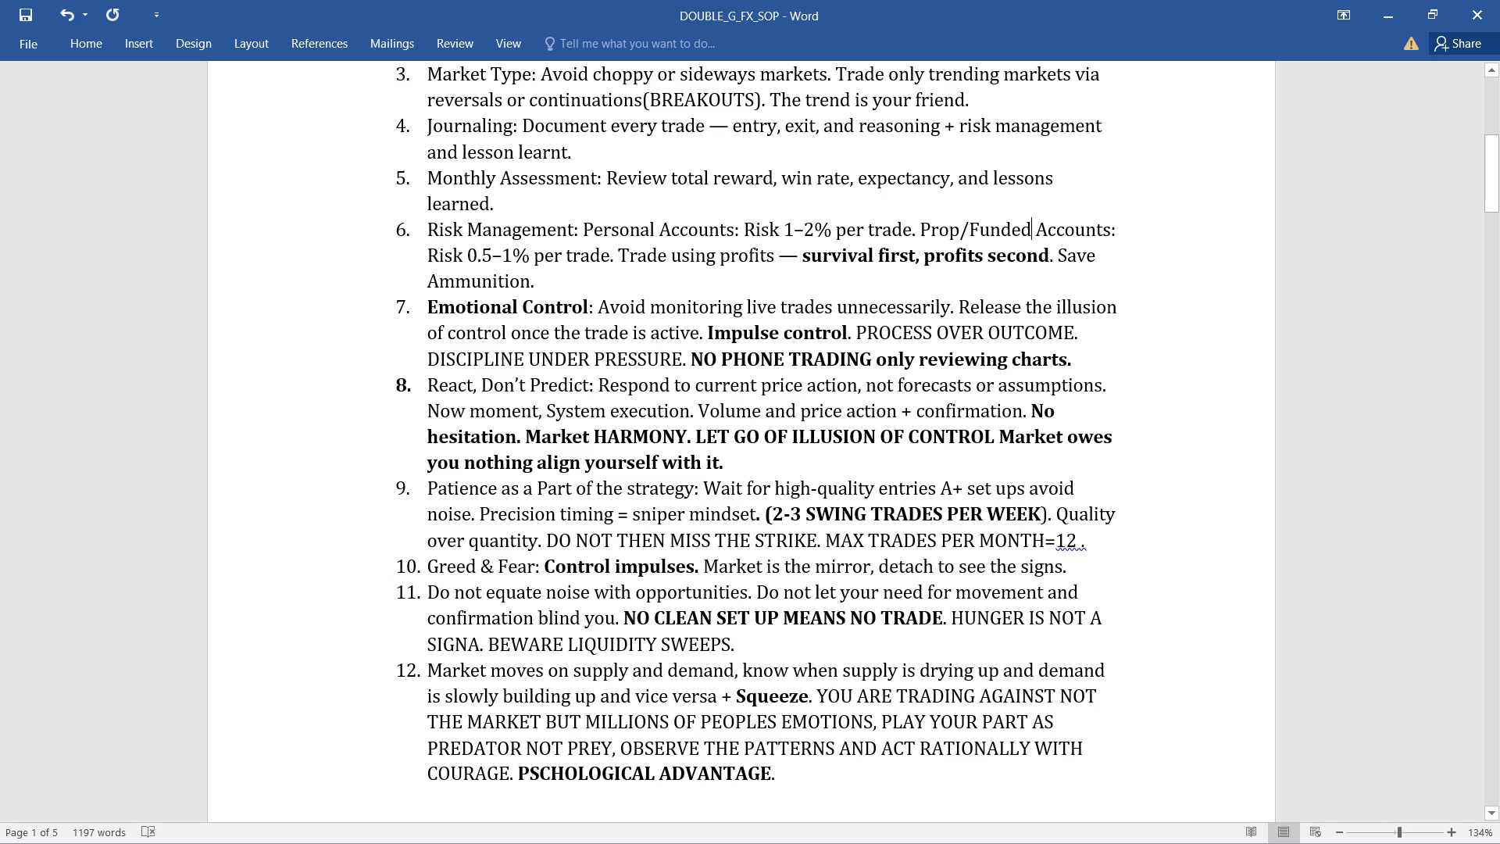
scroll(855, 338, down, 1)
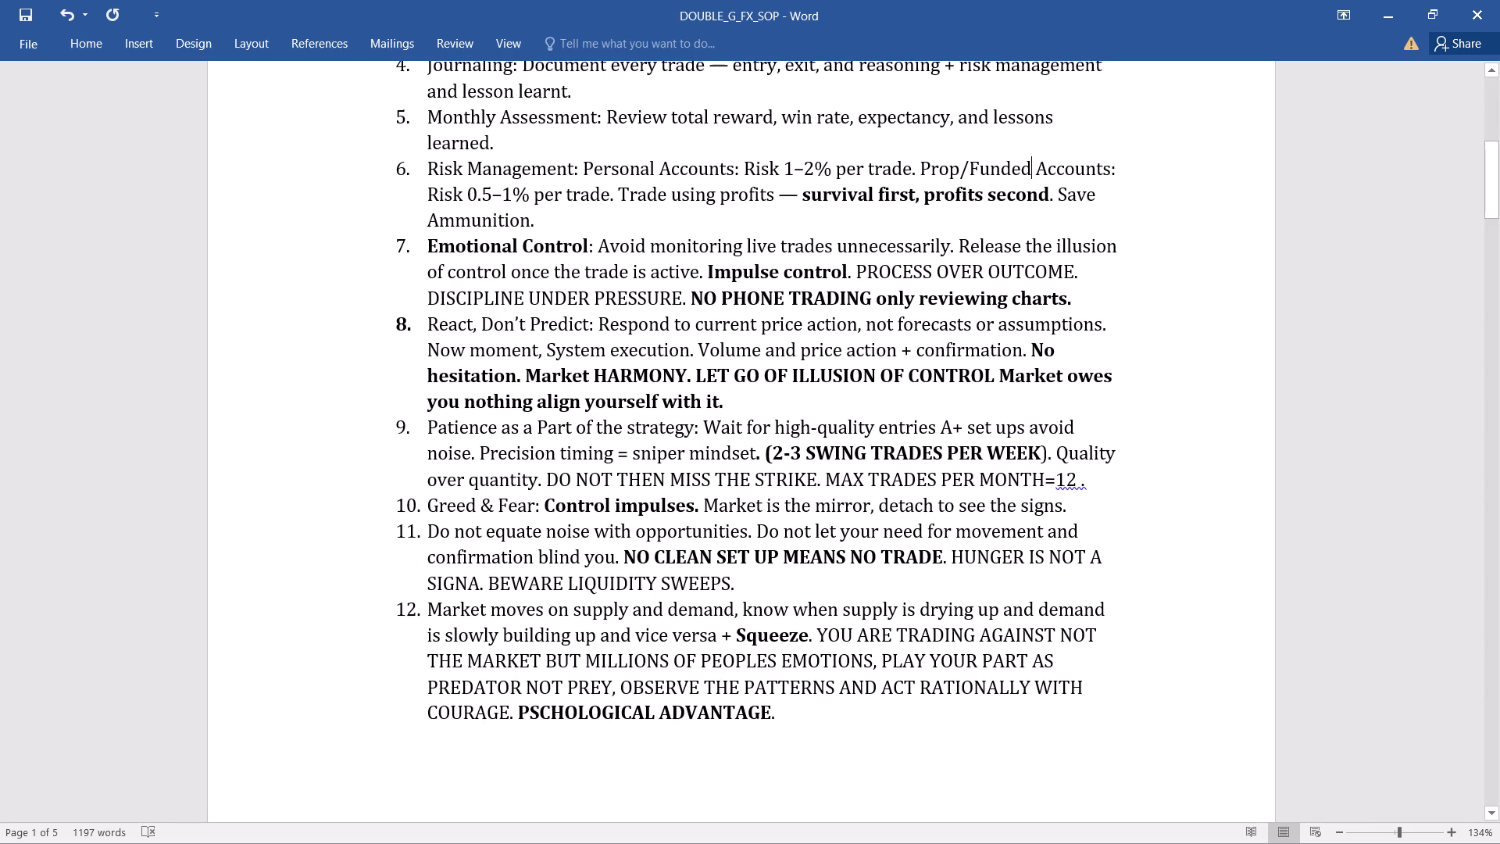
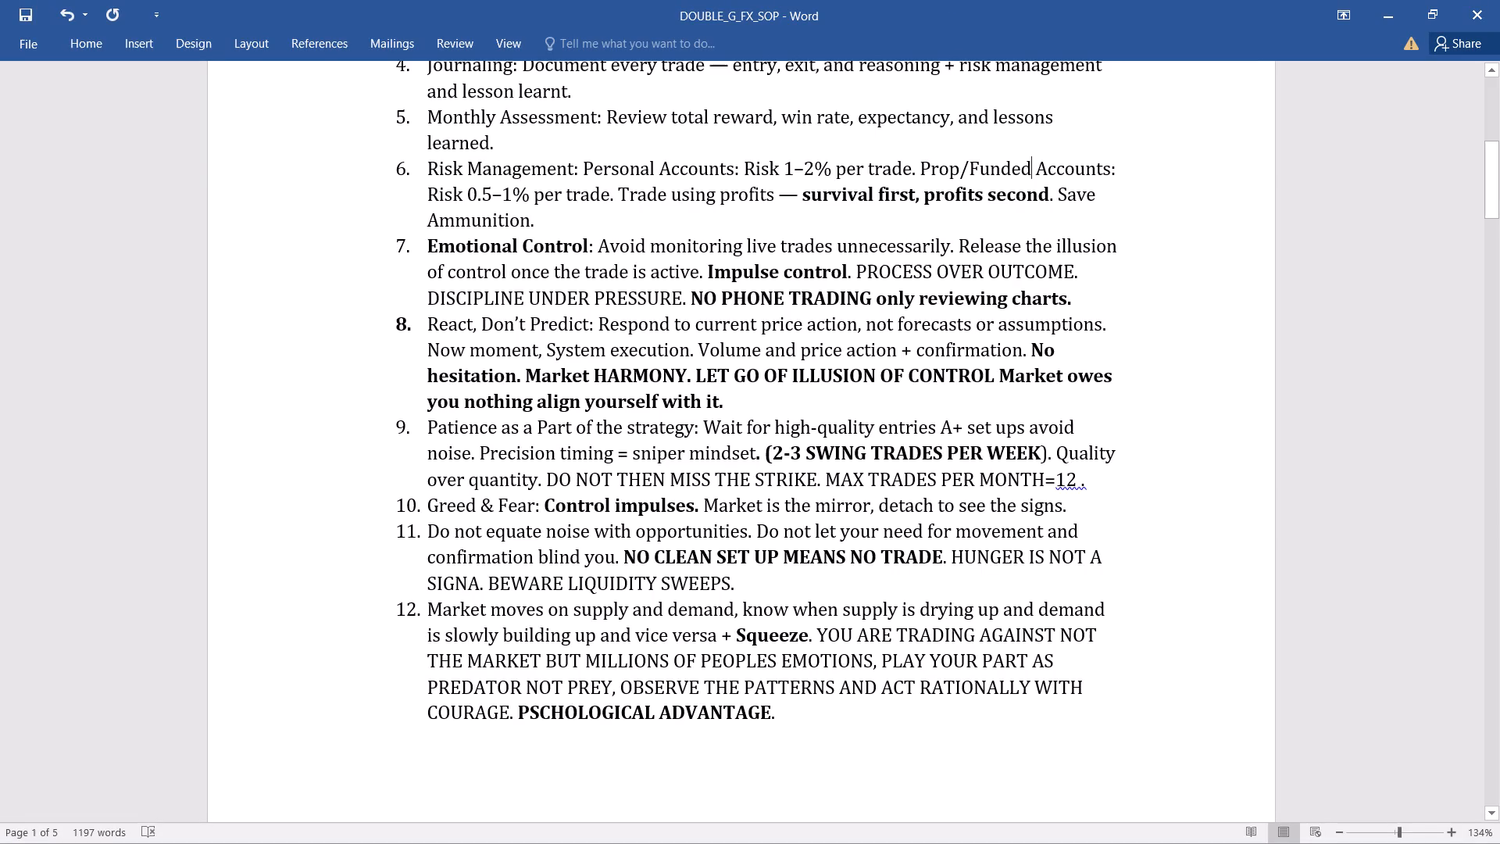
Insert the parenthetical note "(sessions and TF)" after "PROCESS OVER OUTCOME." in rule 7, Emotional Control.
scroll(790, 404, down, 1)
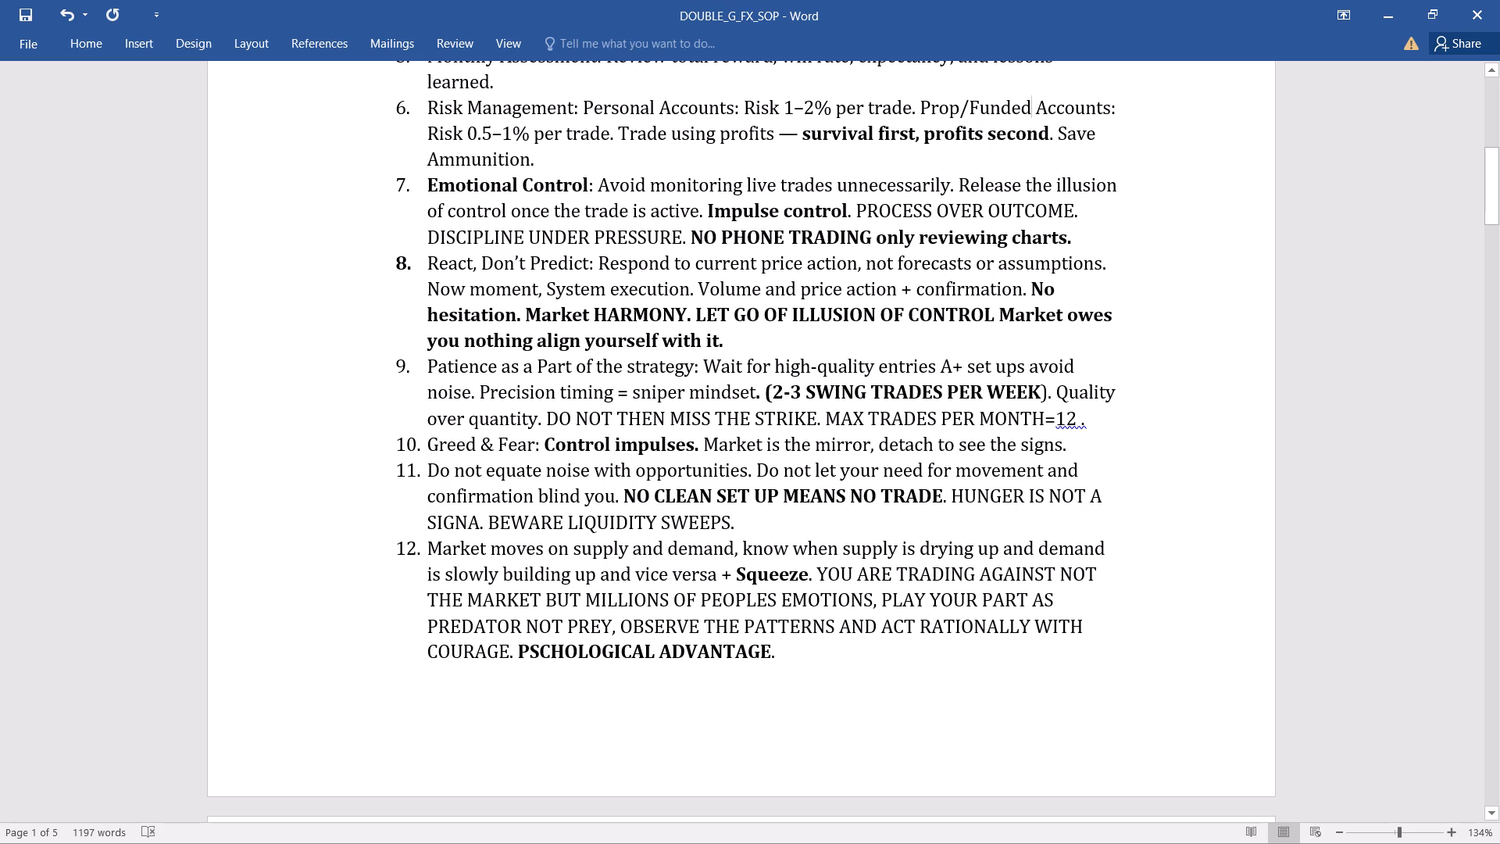
click(1076, 214)
key(shift+parenleft)
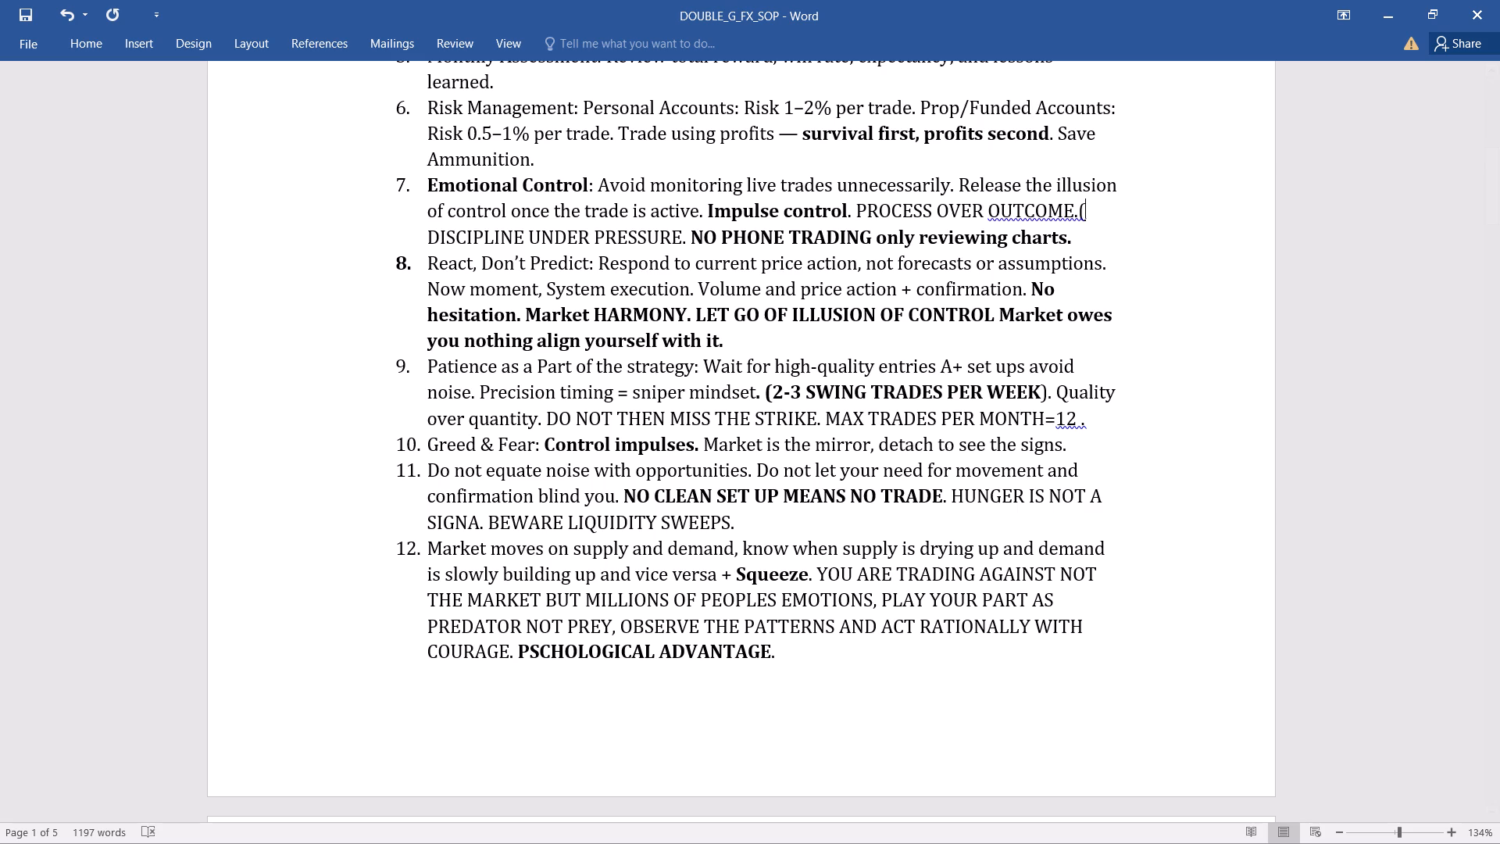
text(swe)
key(BackSpace)
key(BackSpace)
text(ess)
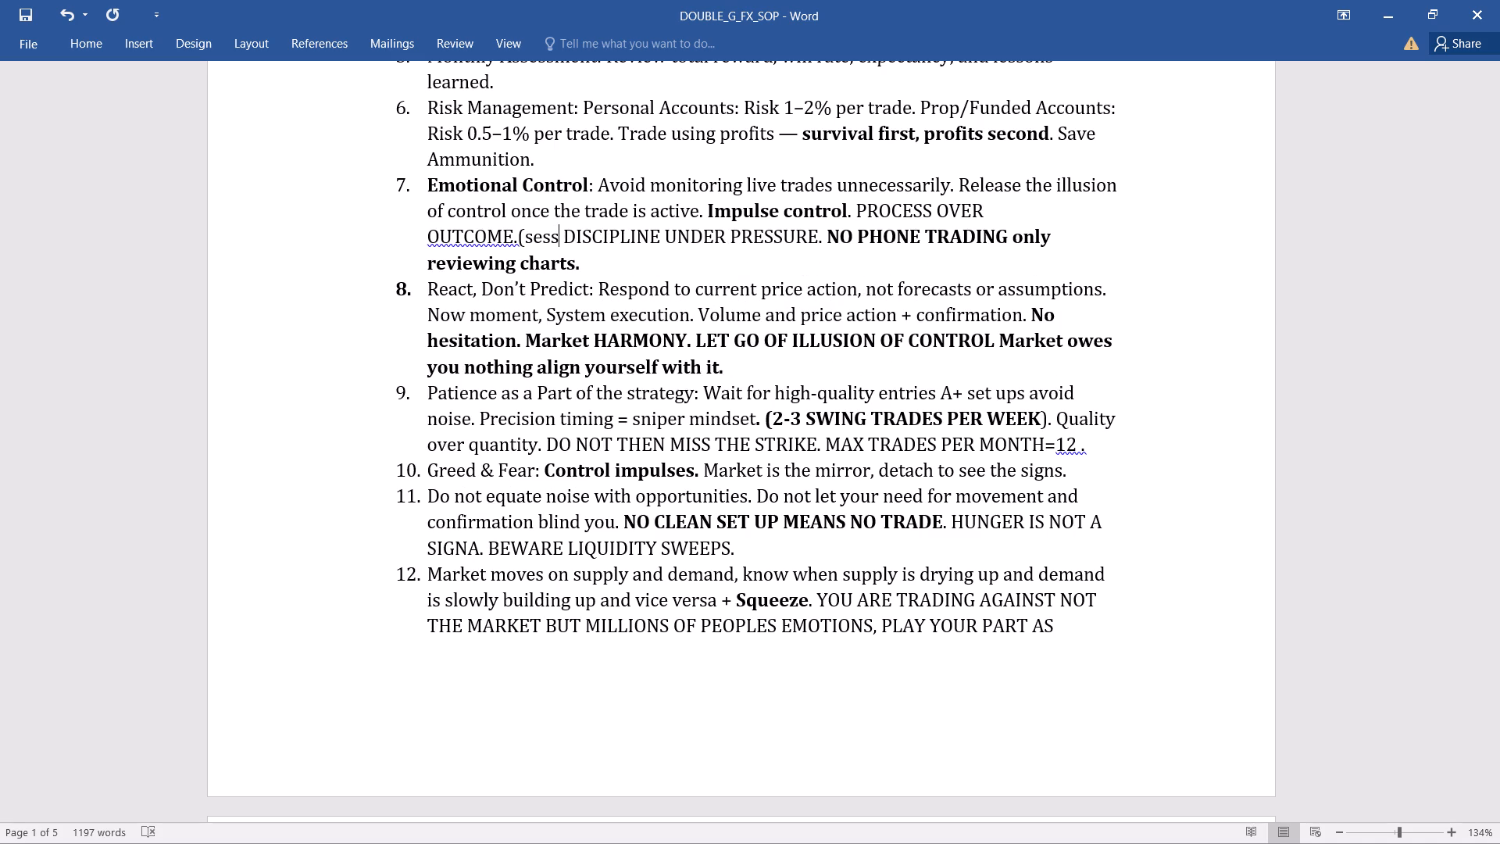
key(Left)
key(Left)
key(Left)
key(Left)
key(Left)
key(space)
key(Right)
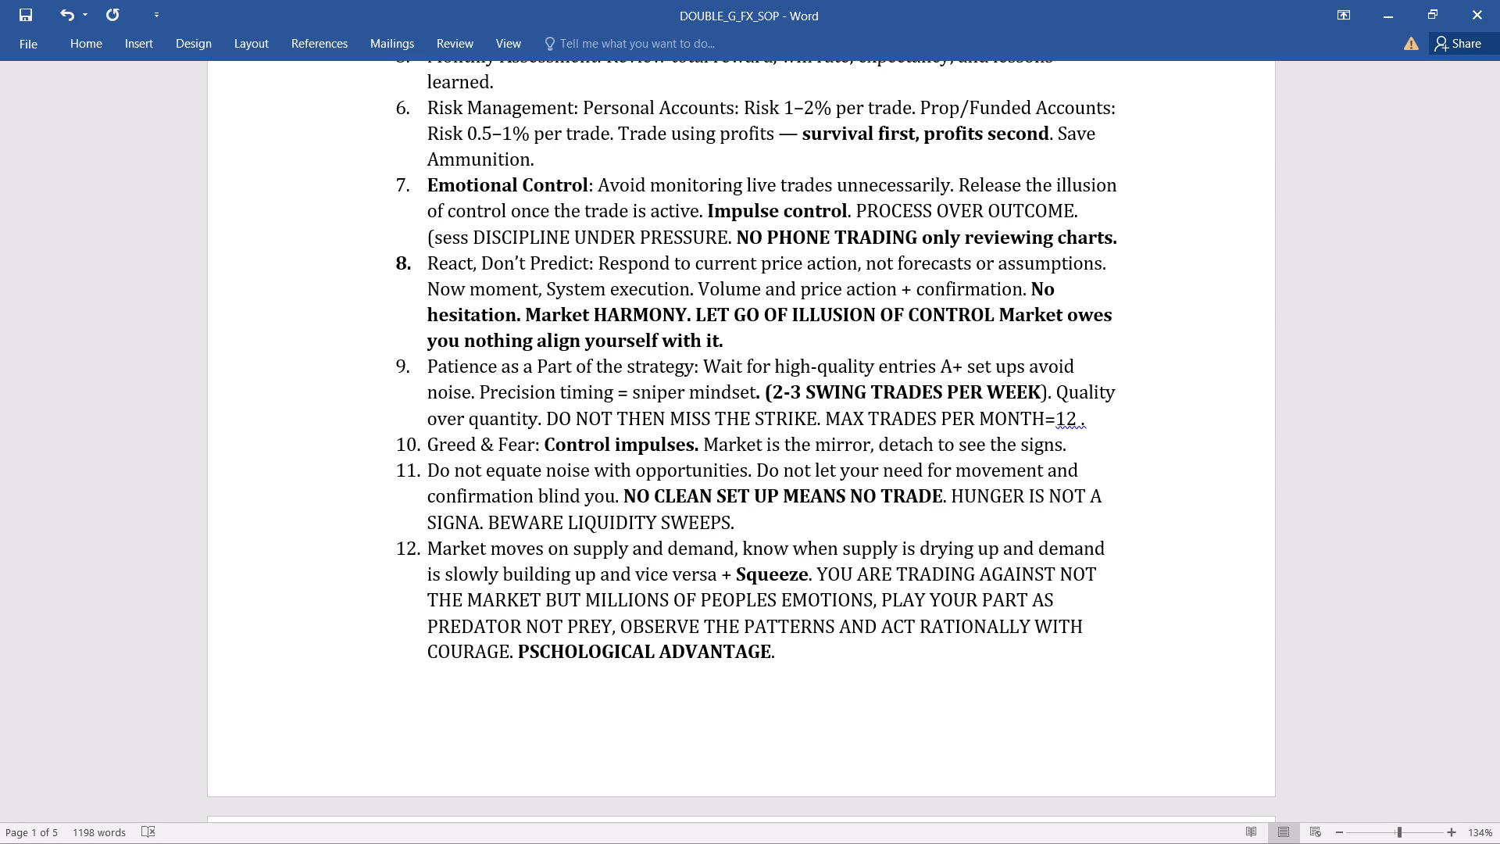
key(Right)
key(Right)
key(Right)
key(Right)
text(ion)
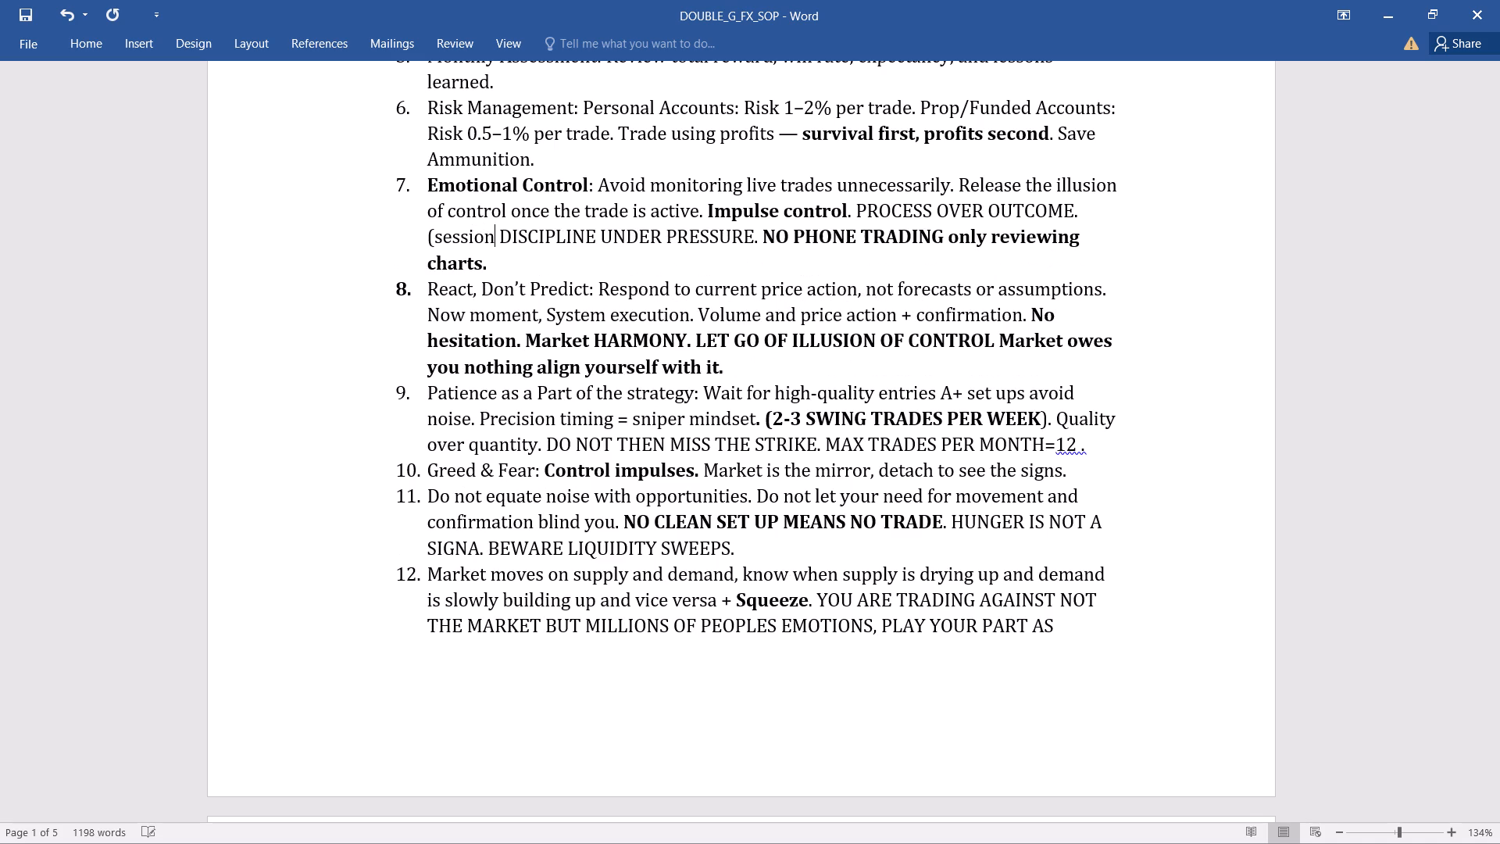
key(s)
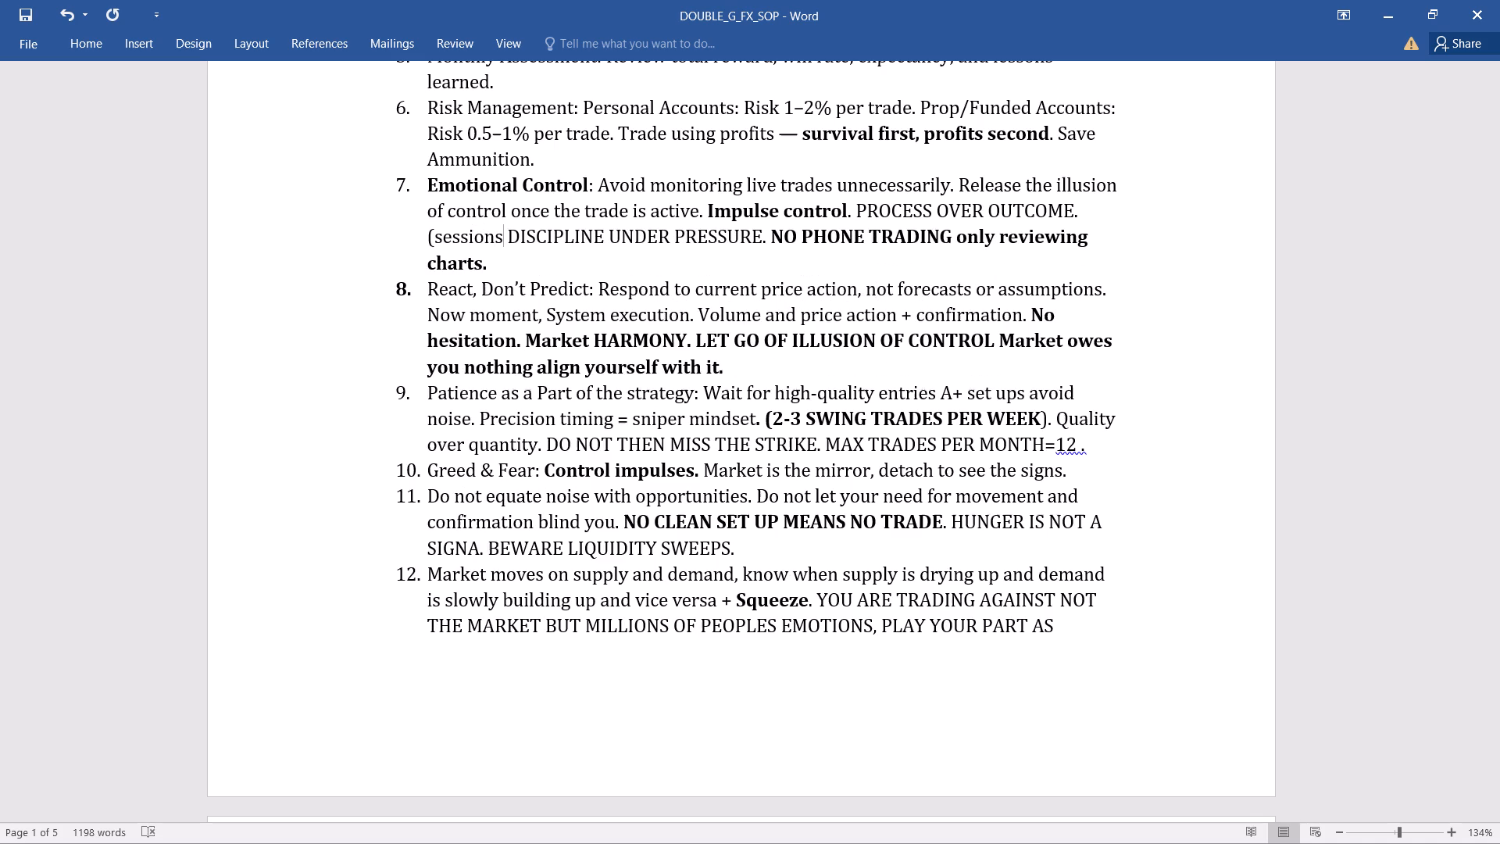
key(space)
text(and)
key(space)
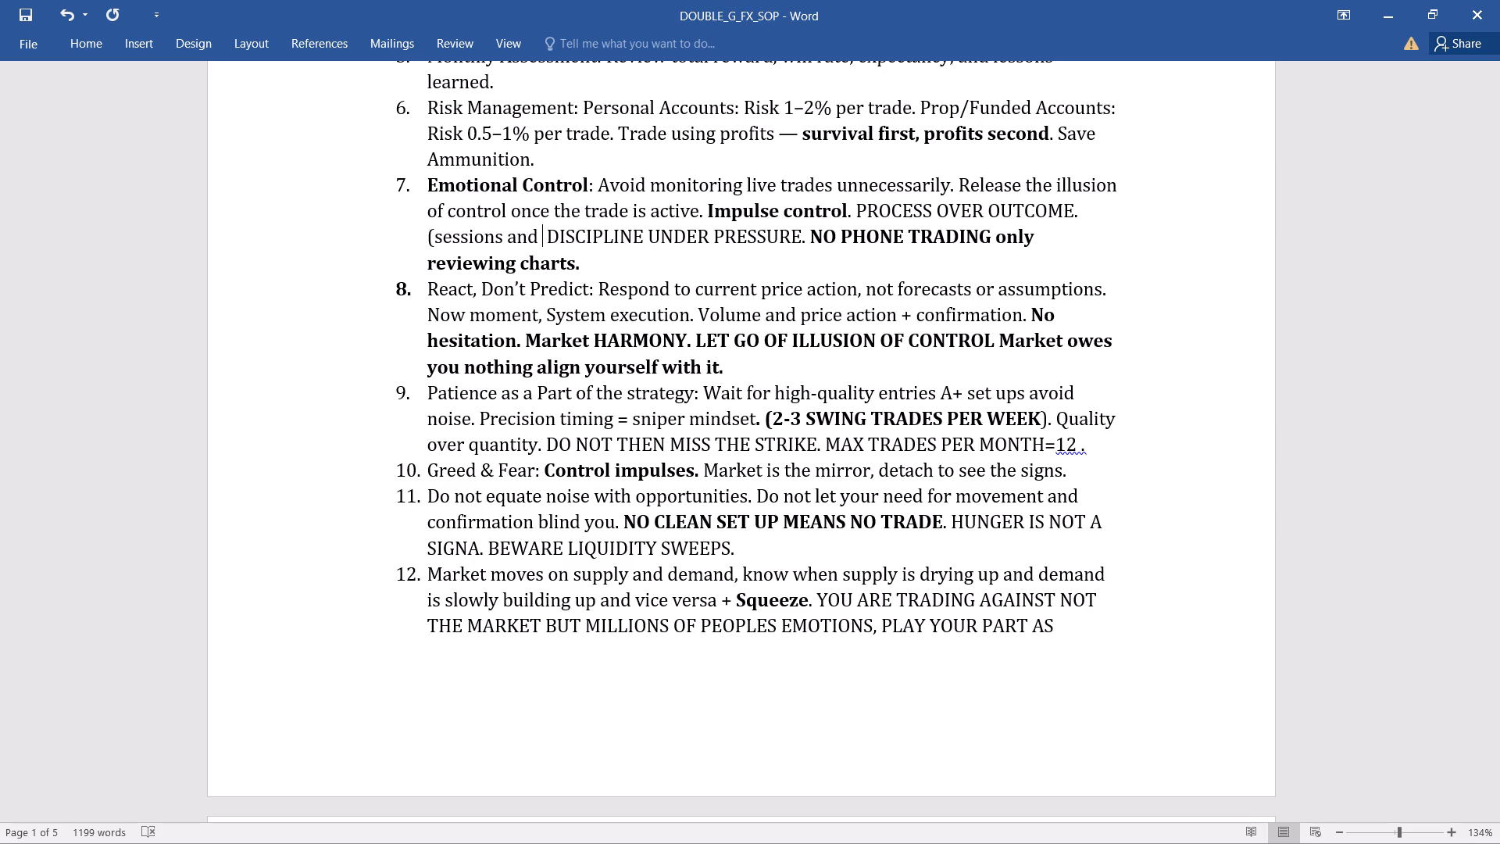
text(TF)
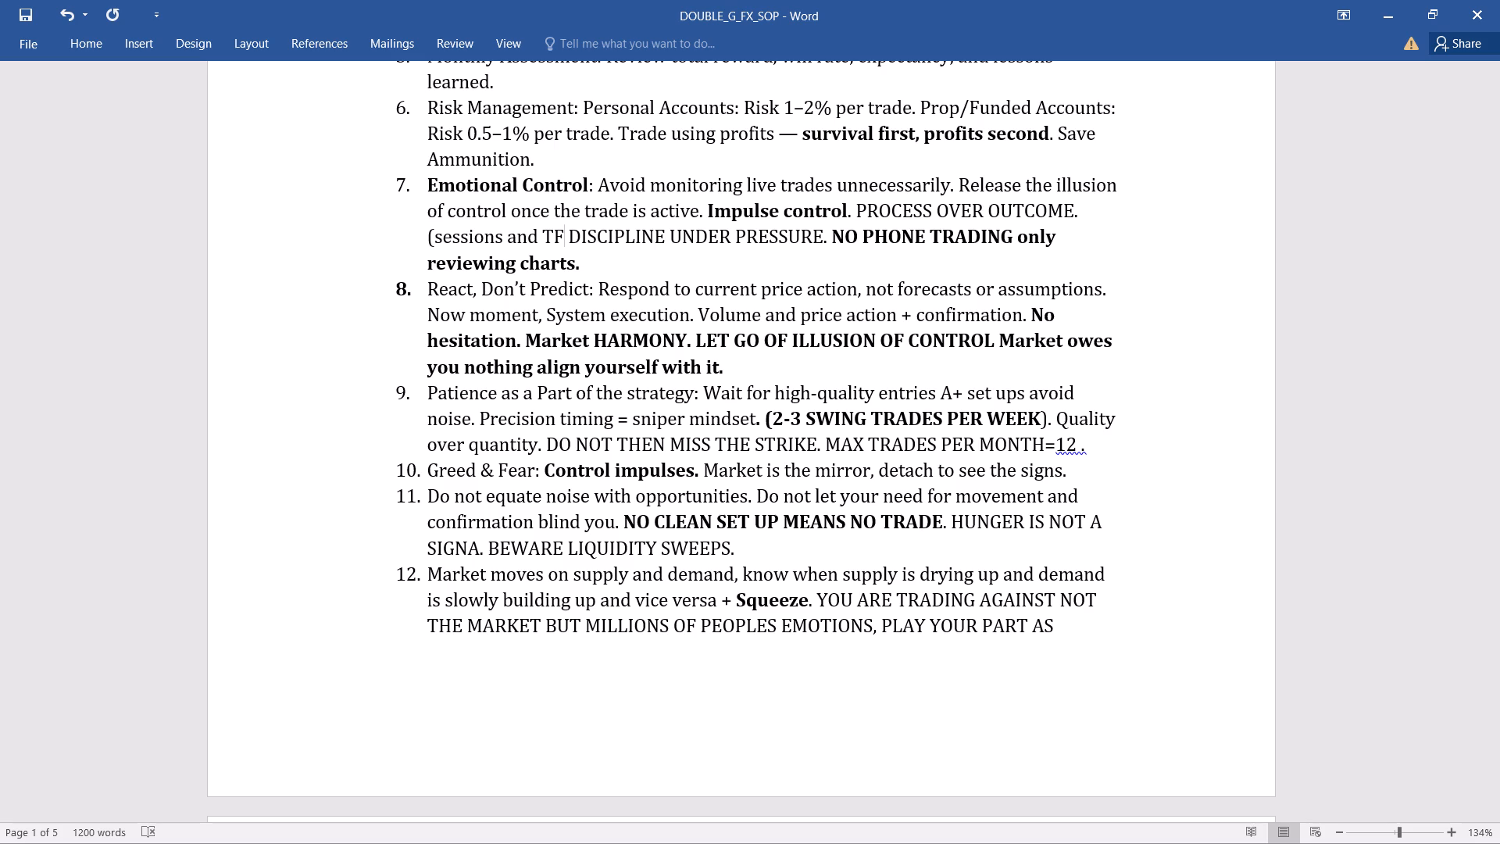
key(shift+parenright)
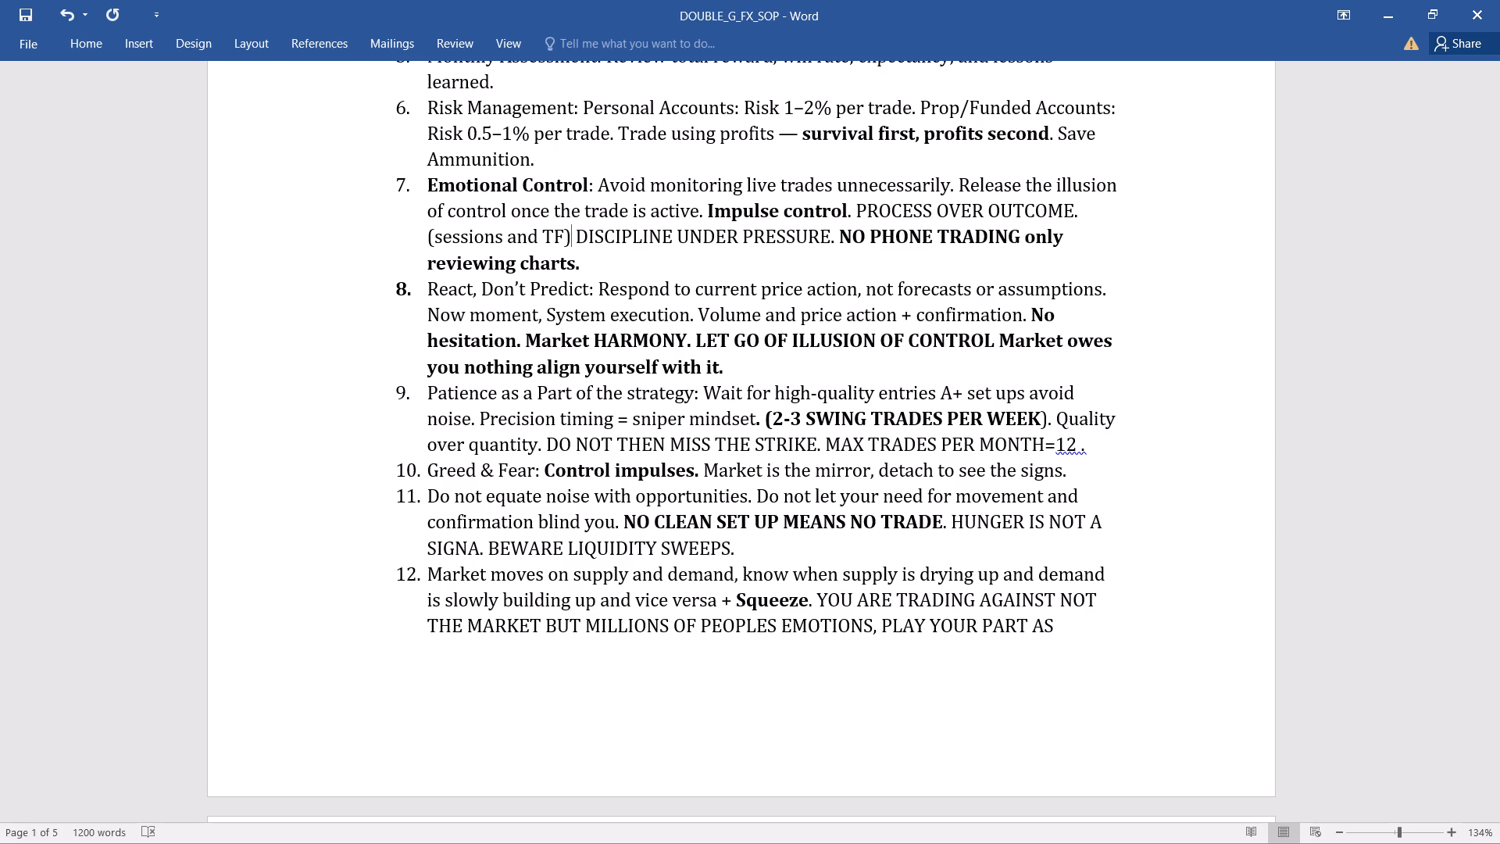
Replace "TF" with "model confirmation" inside the parenthetical note in rule 7.
key(Left)
key(Left)
key(Left)
key(Right)
key(Right)
key(BackSpace)
key(BackSpace)
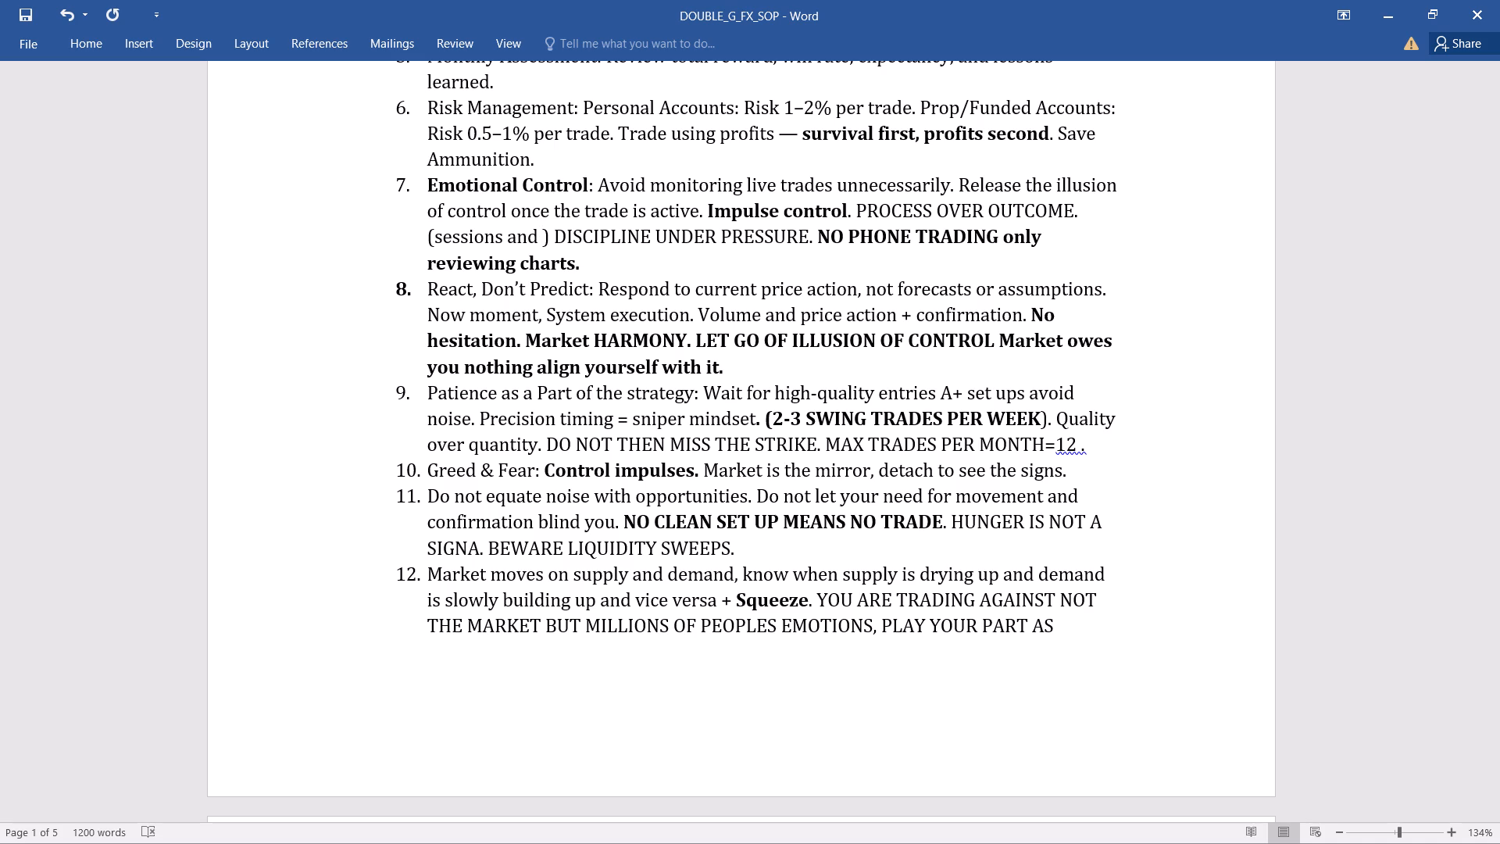
text(syste)
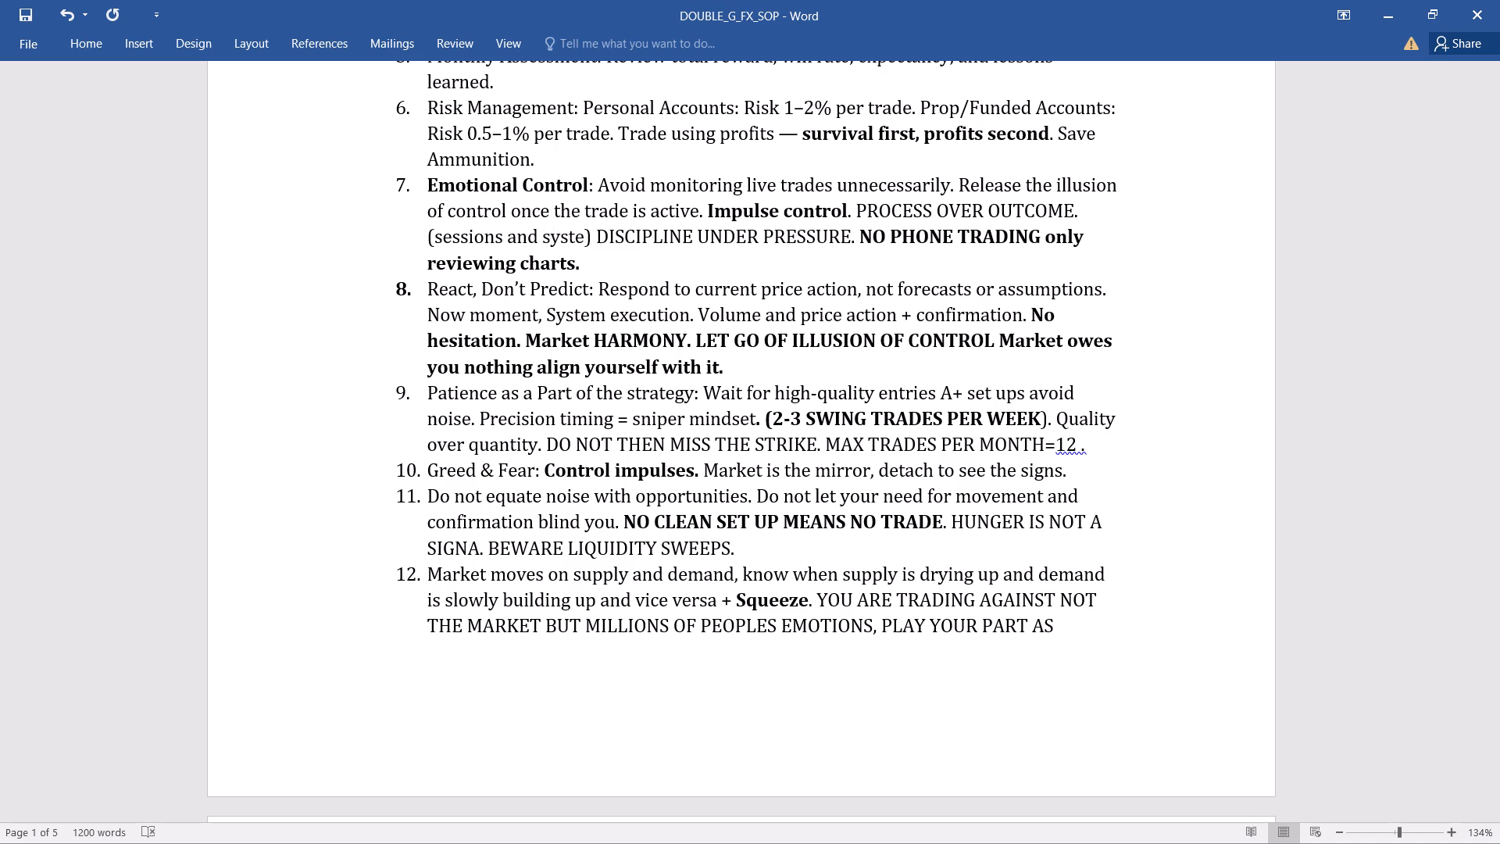
text(m)
key(space)
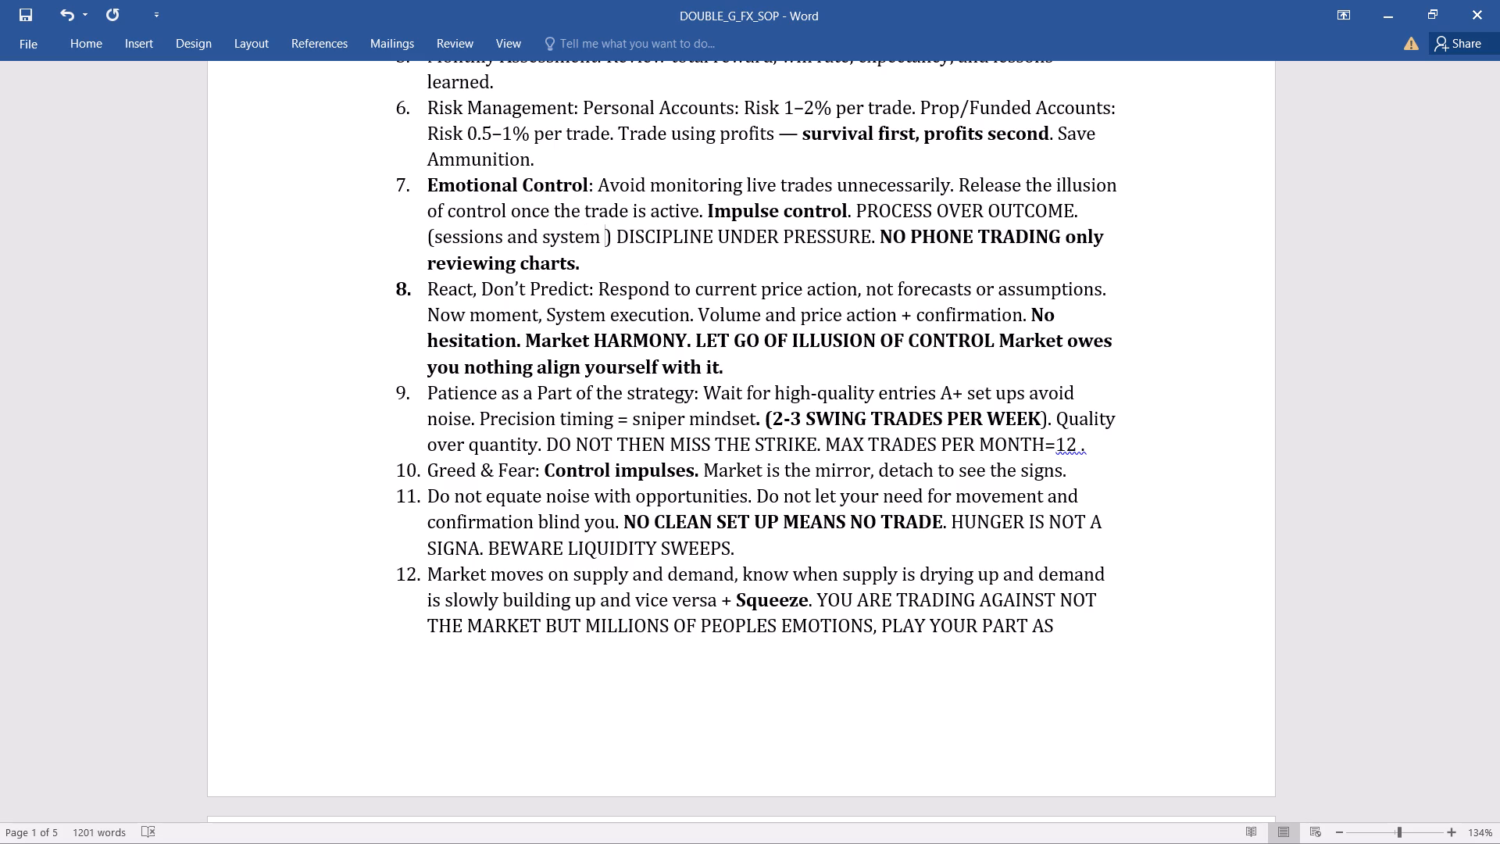
key(BackSpace)
key(BackSpace)
key(BackSpace)
key(BackSpace)
key(BackSpace)
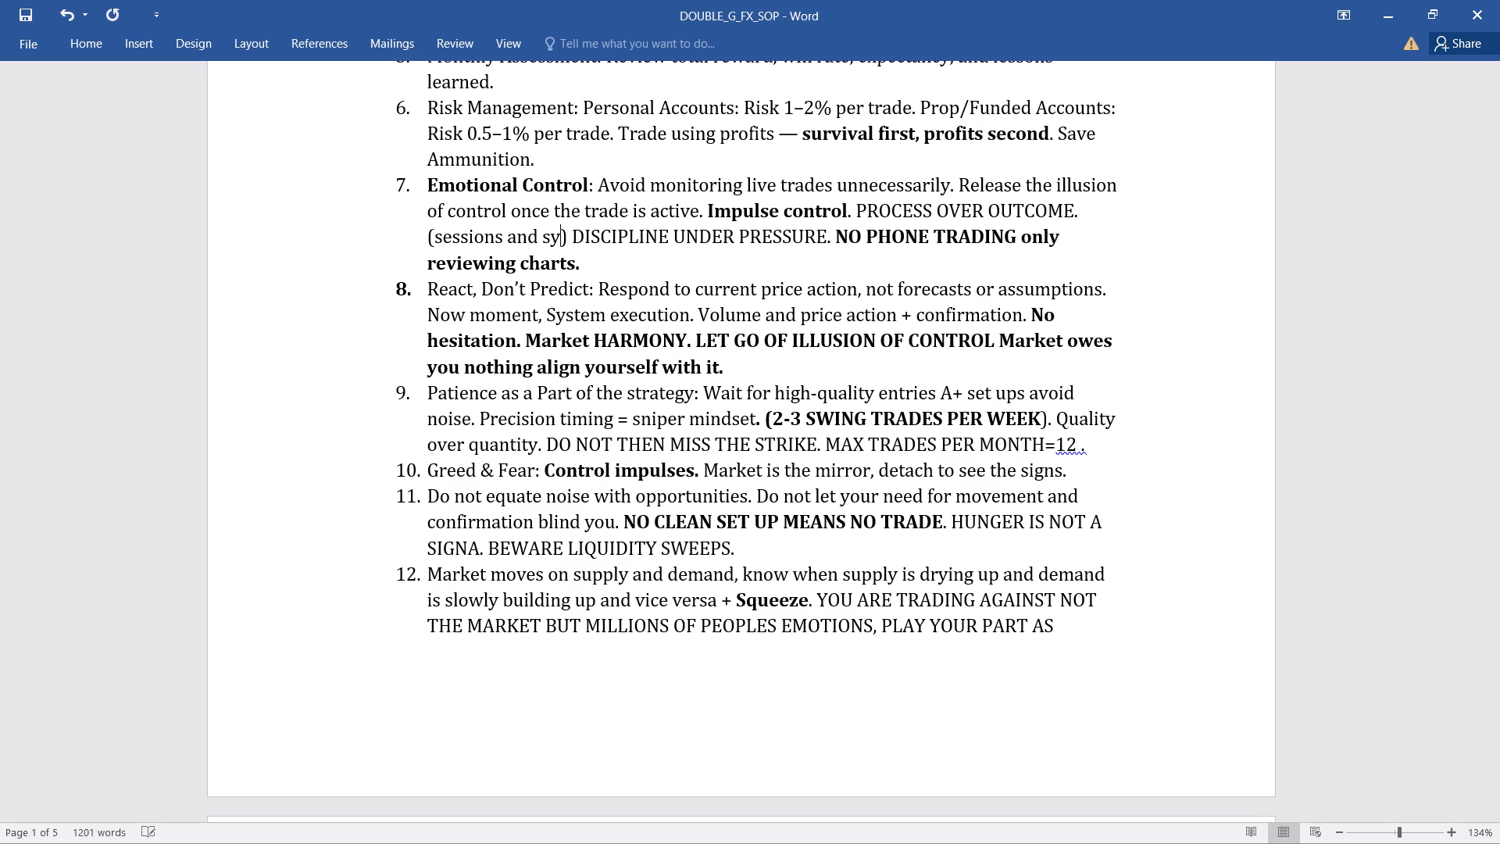
key(BackSpace)
key(BackSpace)
text(model)
key(space)
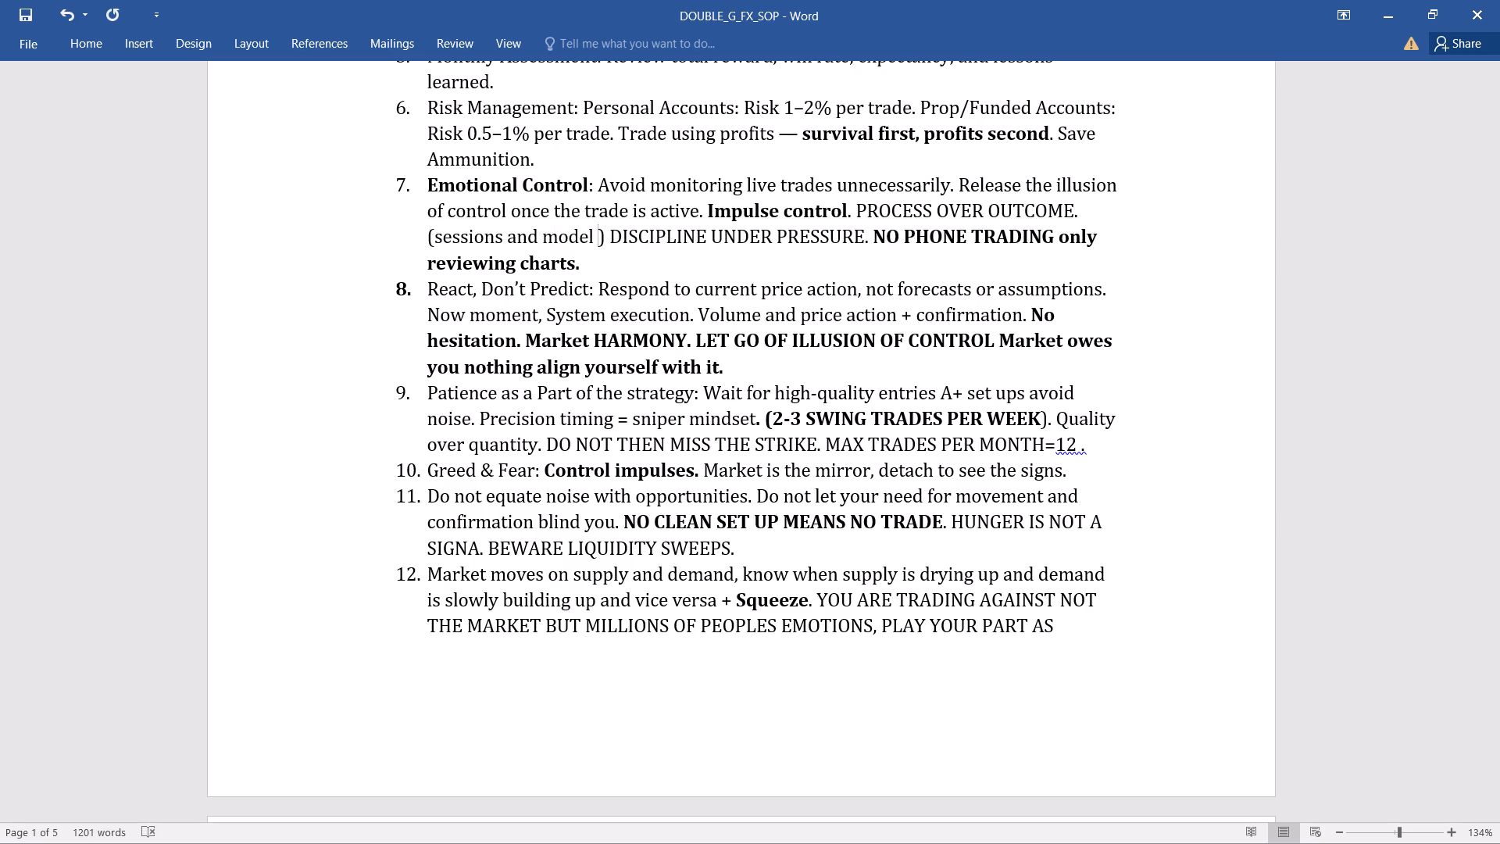
key(b)
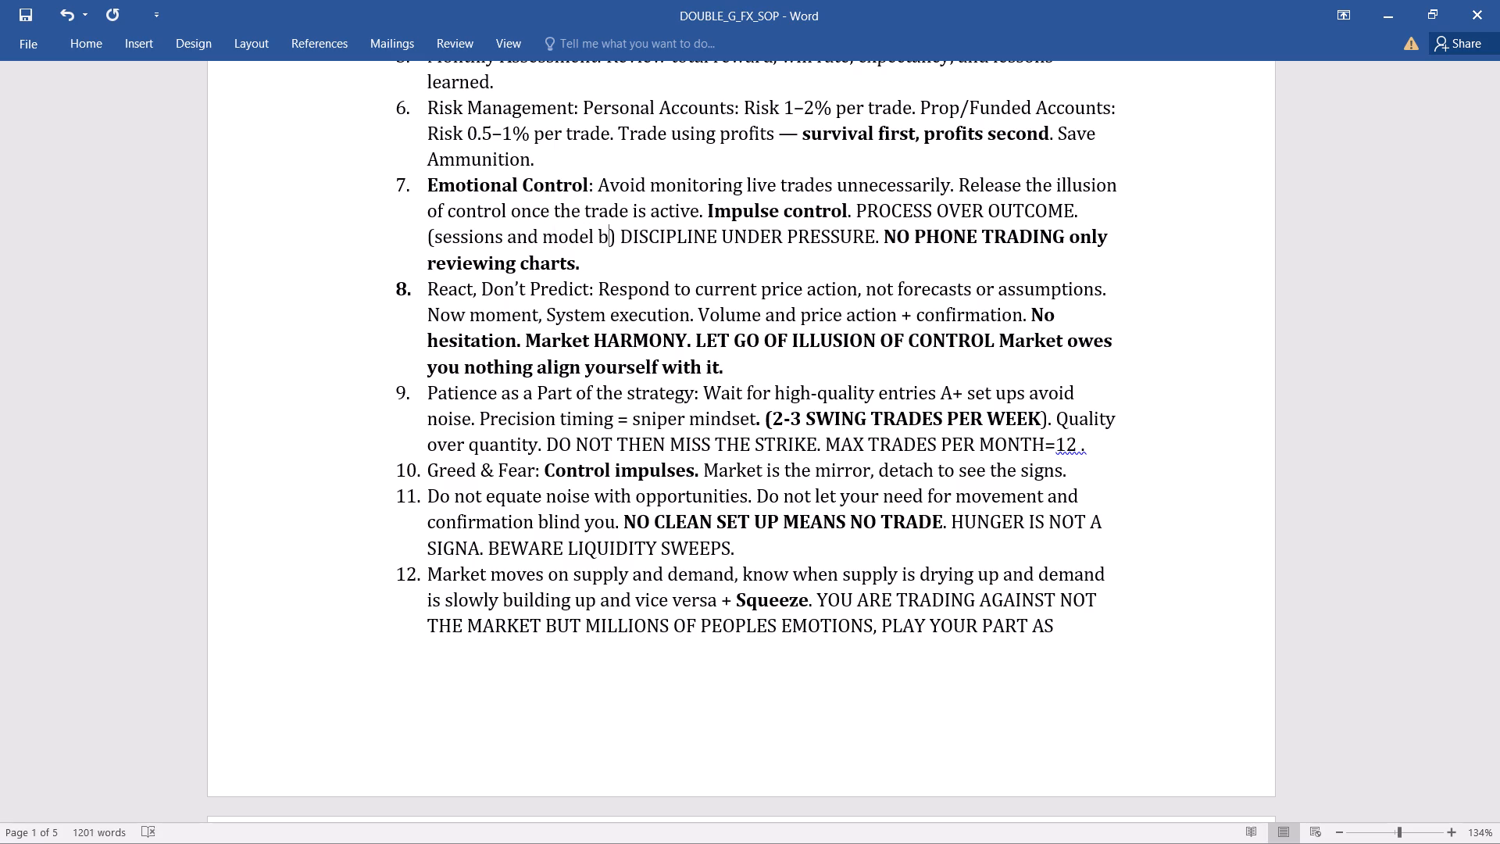
key(BackSpace)
key(c)
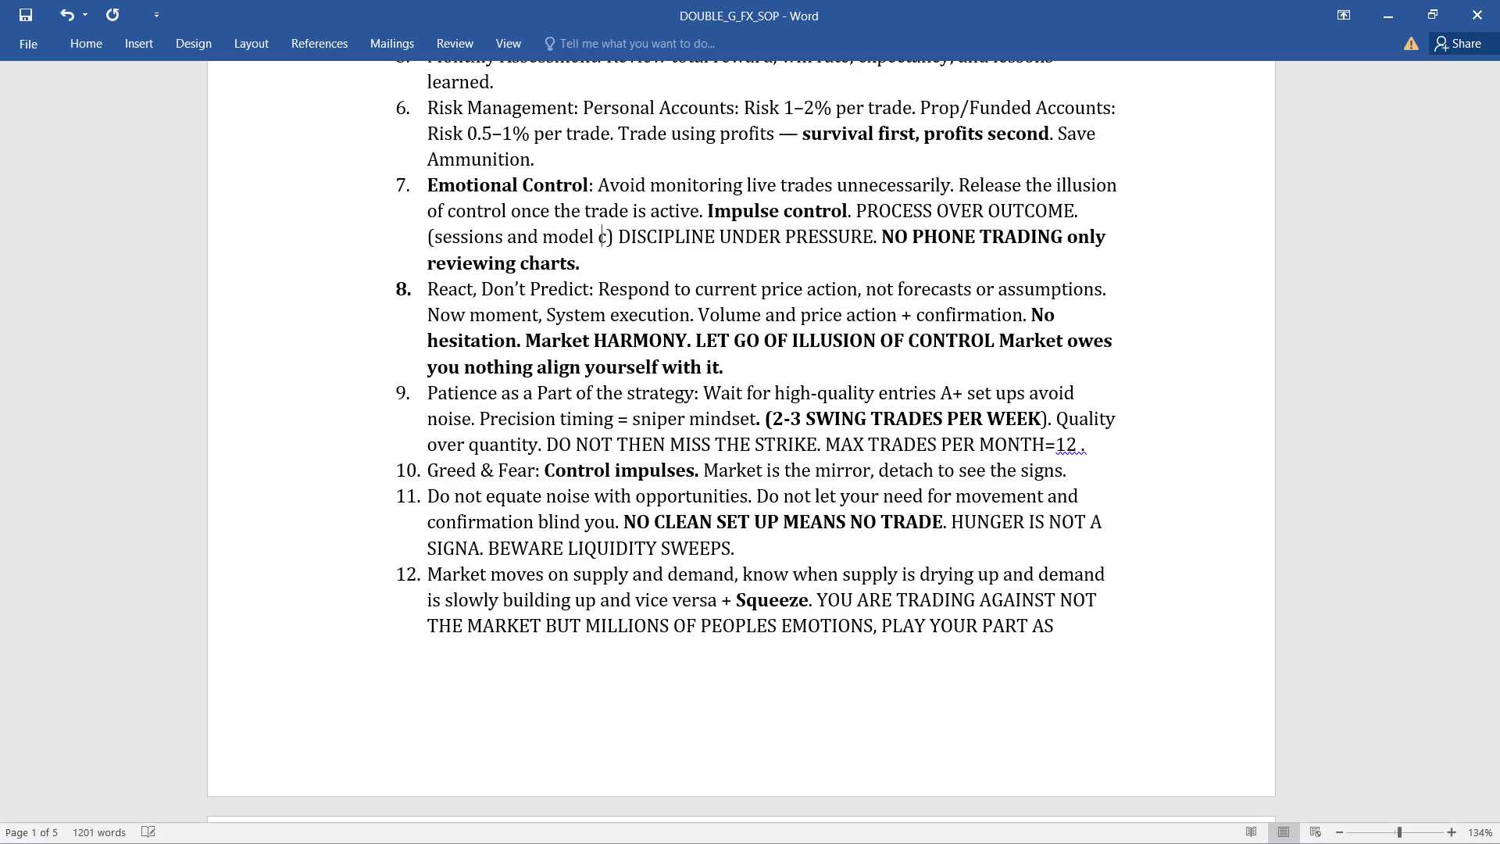
text(onfirmation)
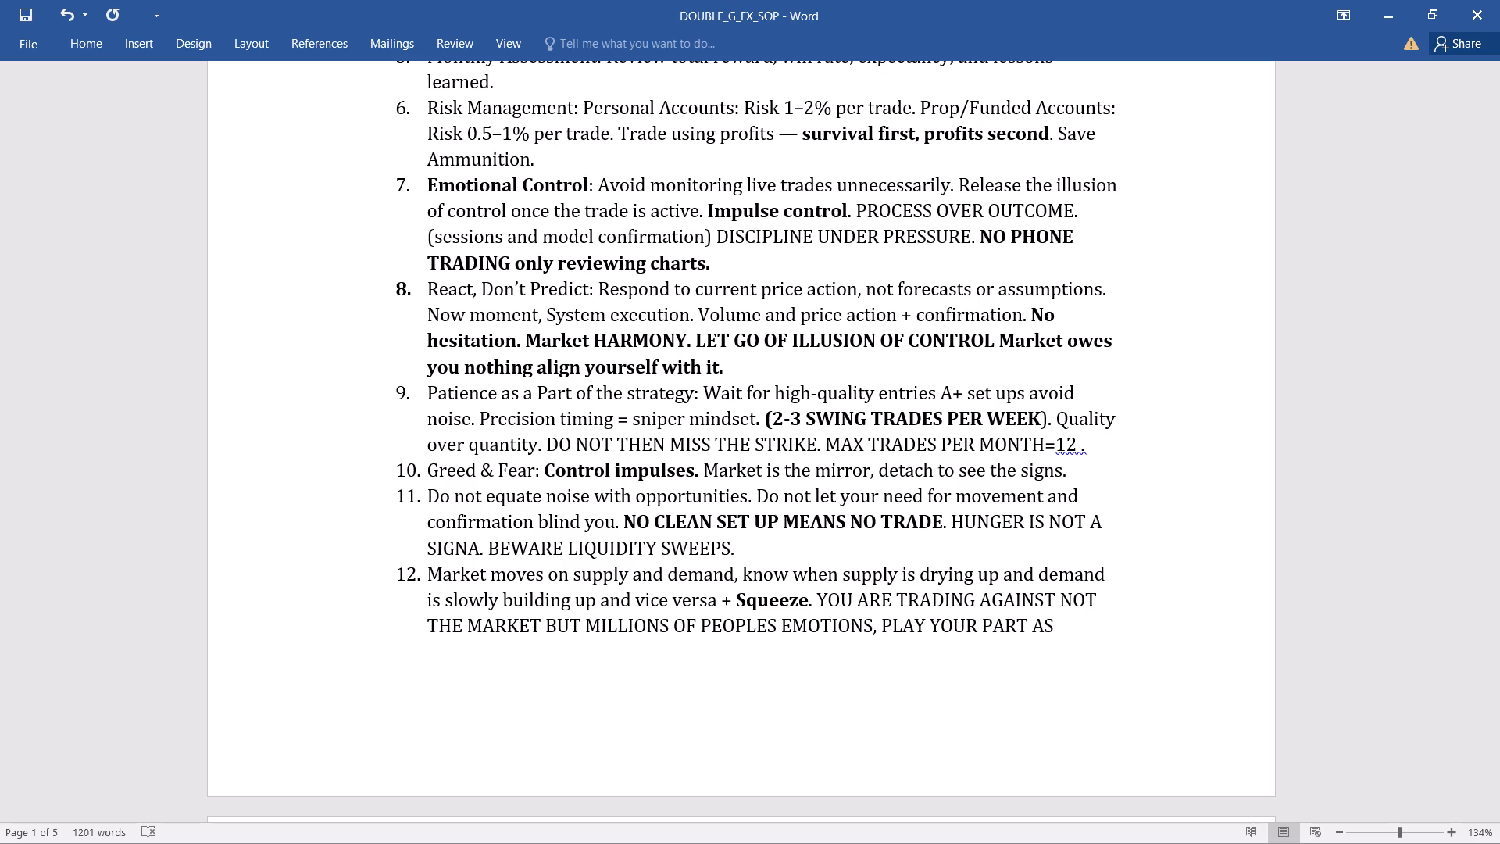
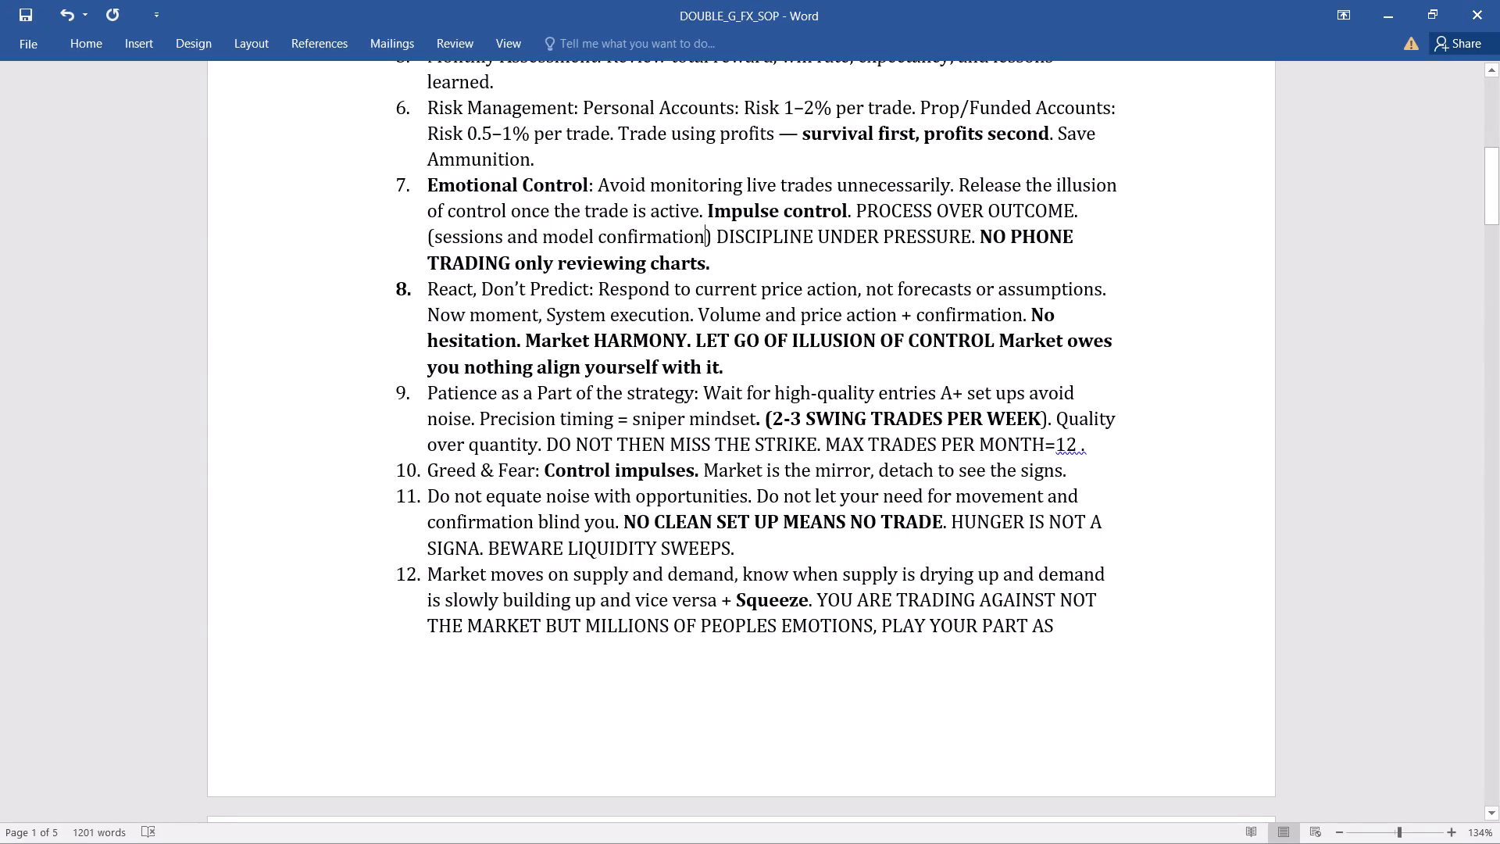
Delete "only reviewing charts" from the end of rule 7, Emotional Control, so it ends with "NO PHONE TRADING.".
click(1276, 233)
click(722, 268)
key(BackSpace)
key(BackSpace)
key(BackSpace)
key(BackSpace)
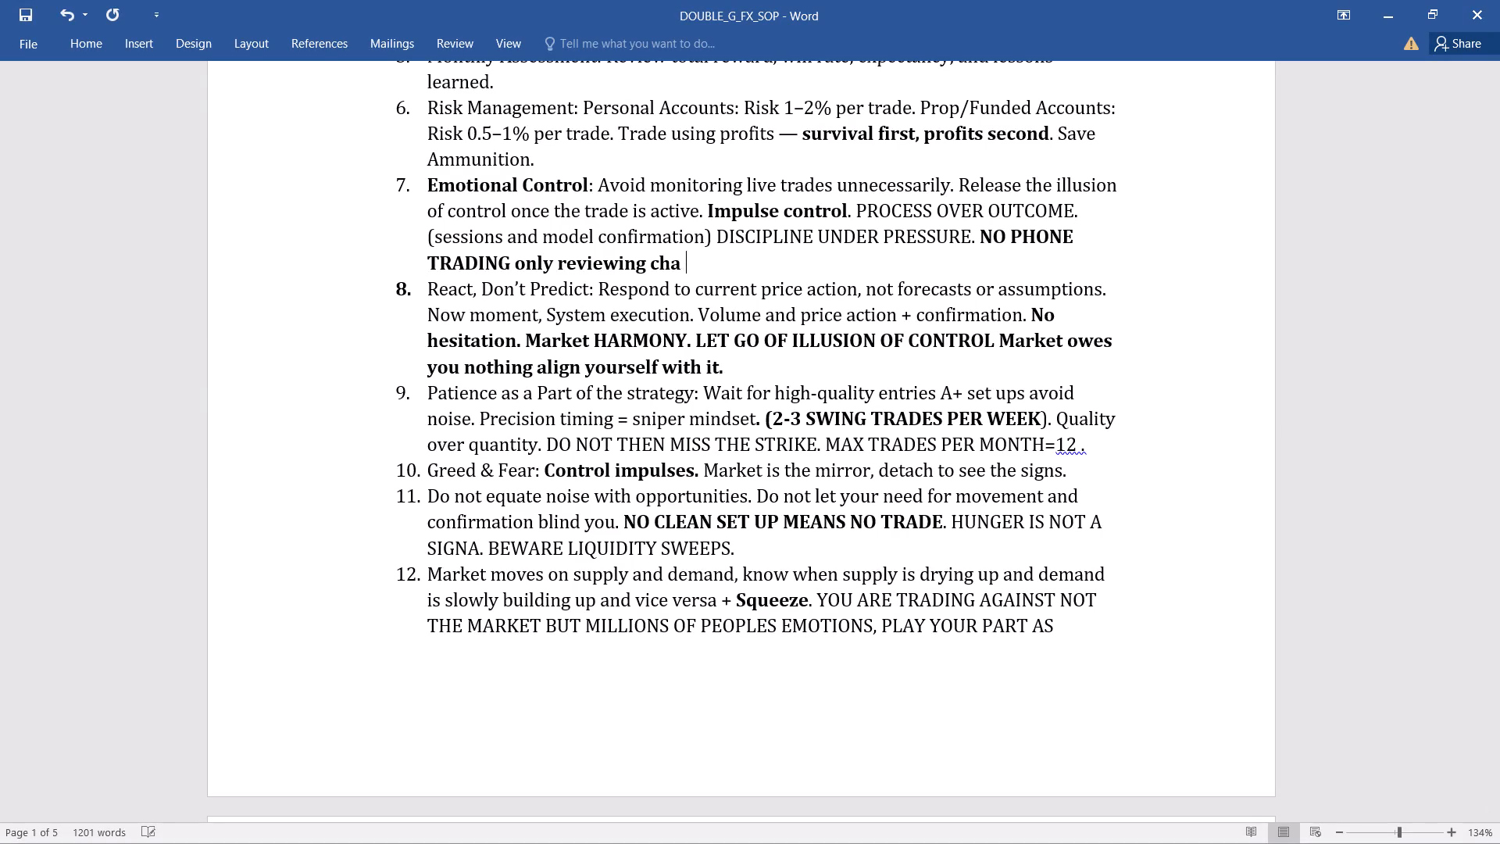
key(BackSpace)
key(BackSpace)
key(BackSpace)
key(BackSpace)
key(BackSpace)
key(BackSpace)
key(BackSpace)
key(BackSpace)
key(BackSpace)
key(BackSpace)
key(BackSpace)
key(BackSpace)
key(BackSpace)
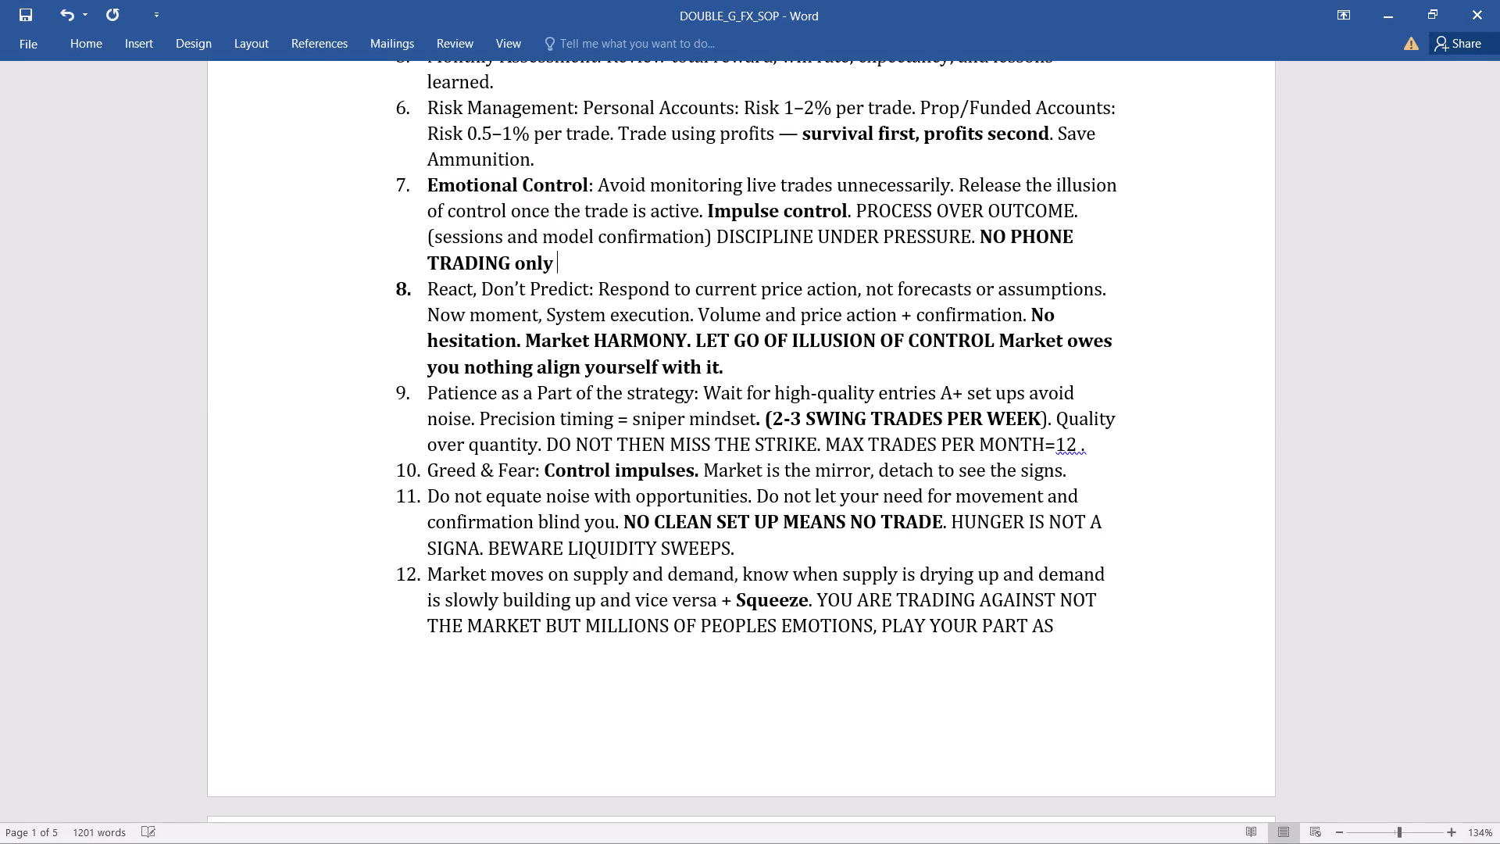
key(BackSpace)
key(BackSpace)
key(BackSpace)
key(BackSpace)
key(BackSpace)
key(BackSpace)
key(period)
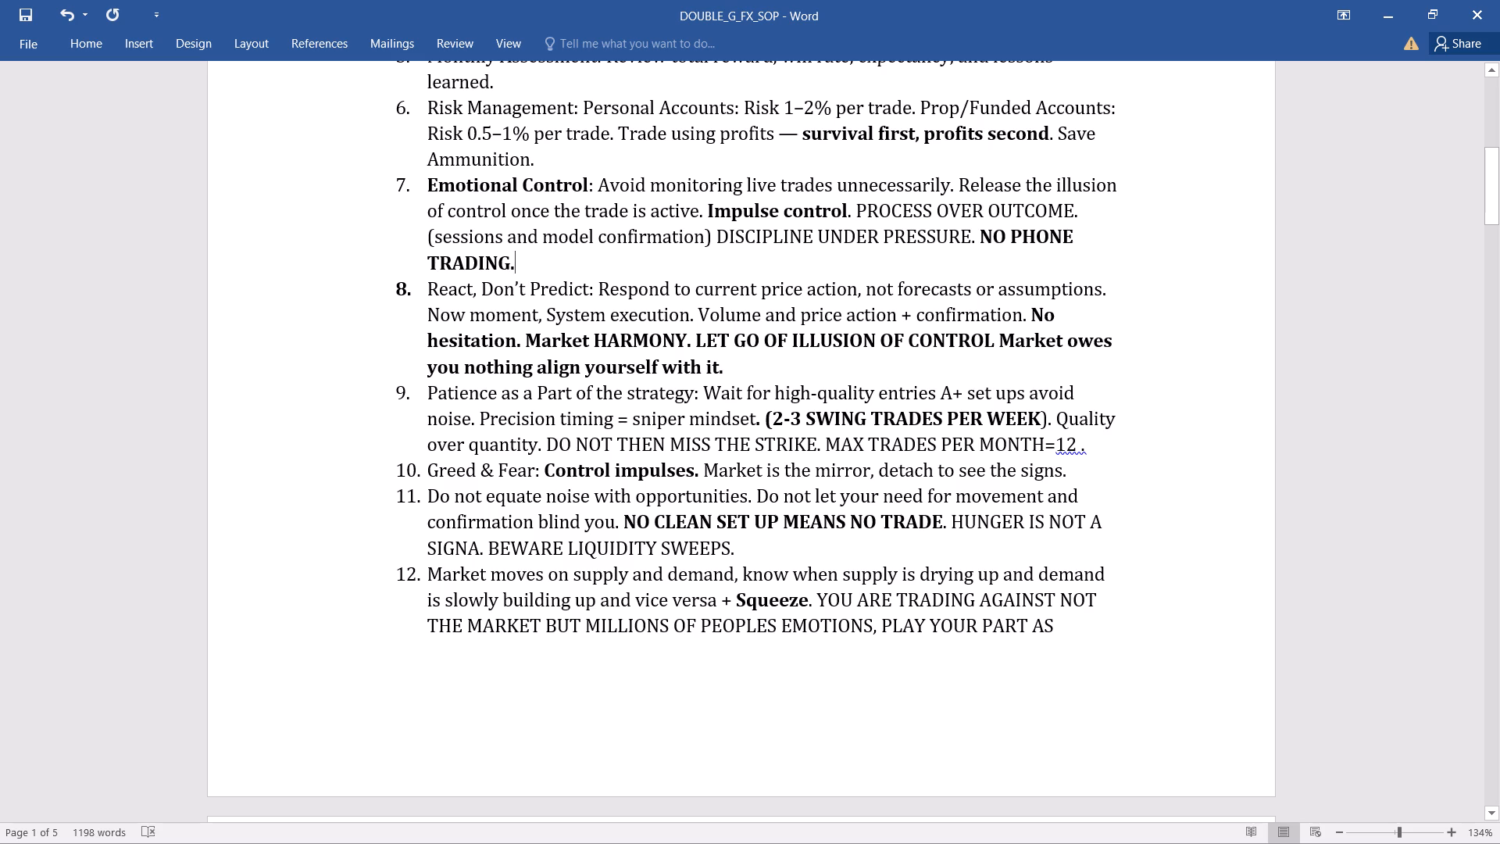
Read through the trading rules from rule 8, React, Don't Predict, to rule 20.
scroll(616, 798, down, 3)
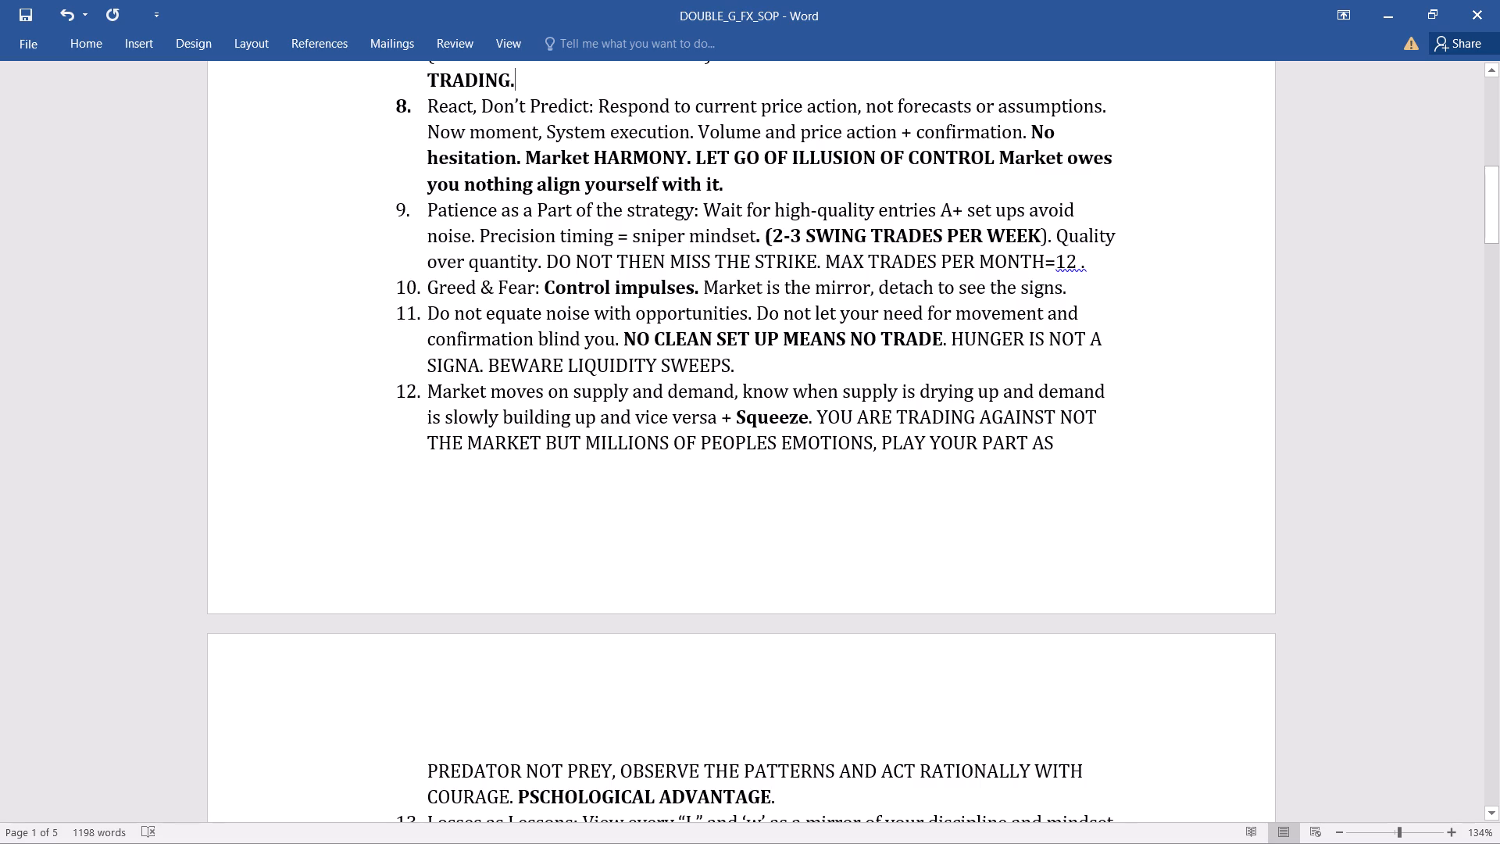
scroll(678, 599, down, 1)
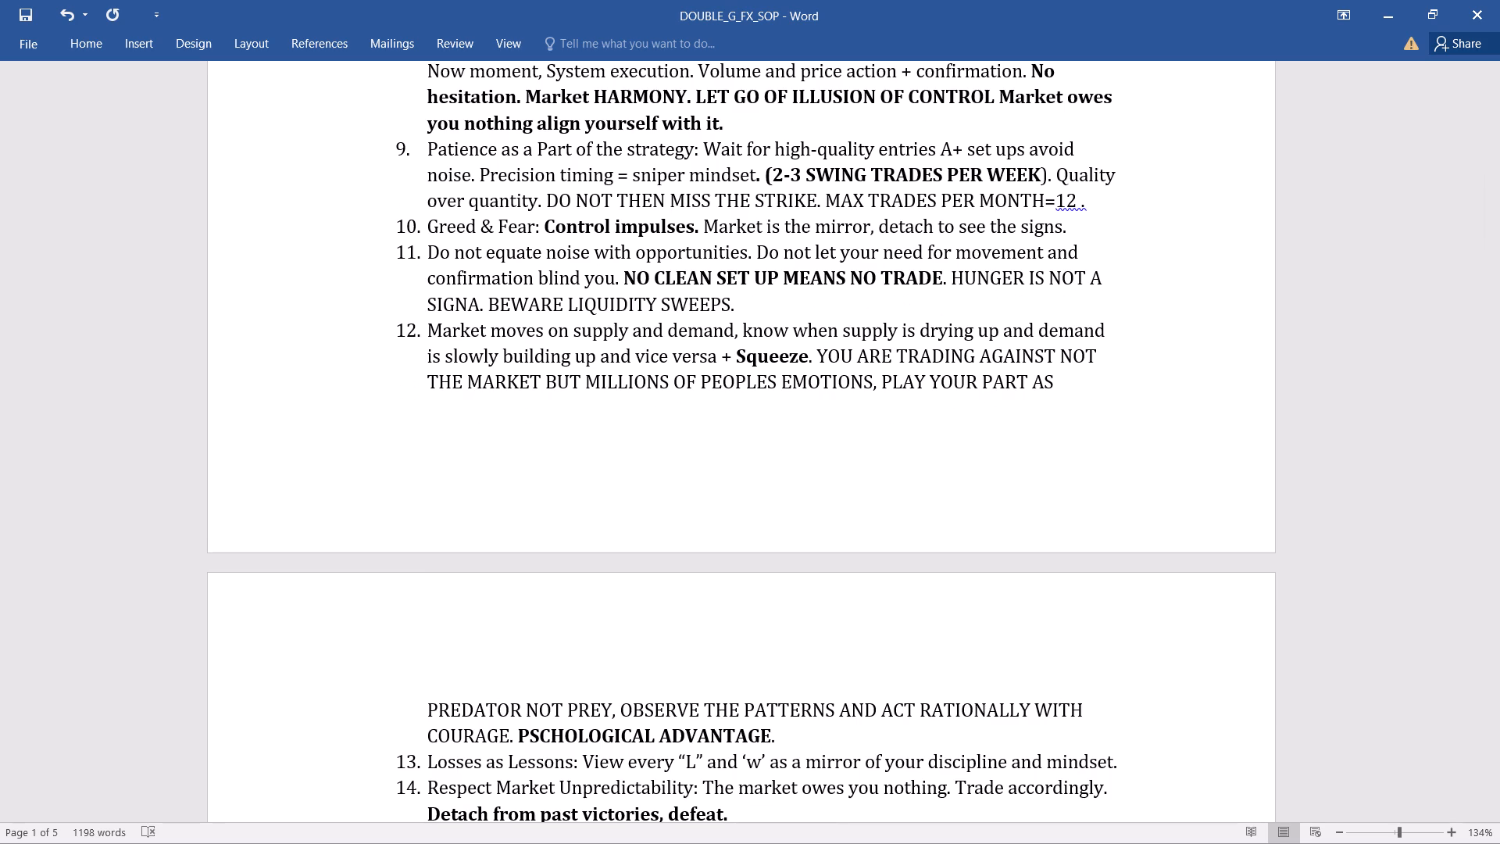
scroll(678, 599, down, 2)
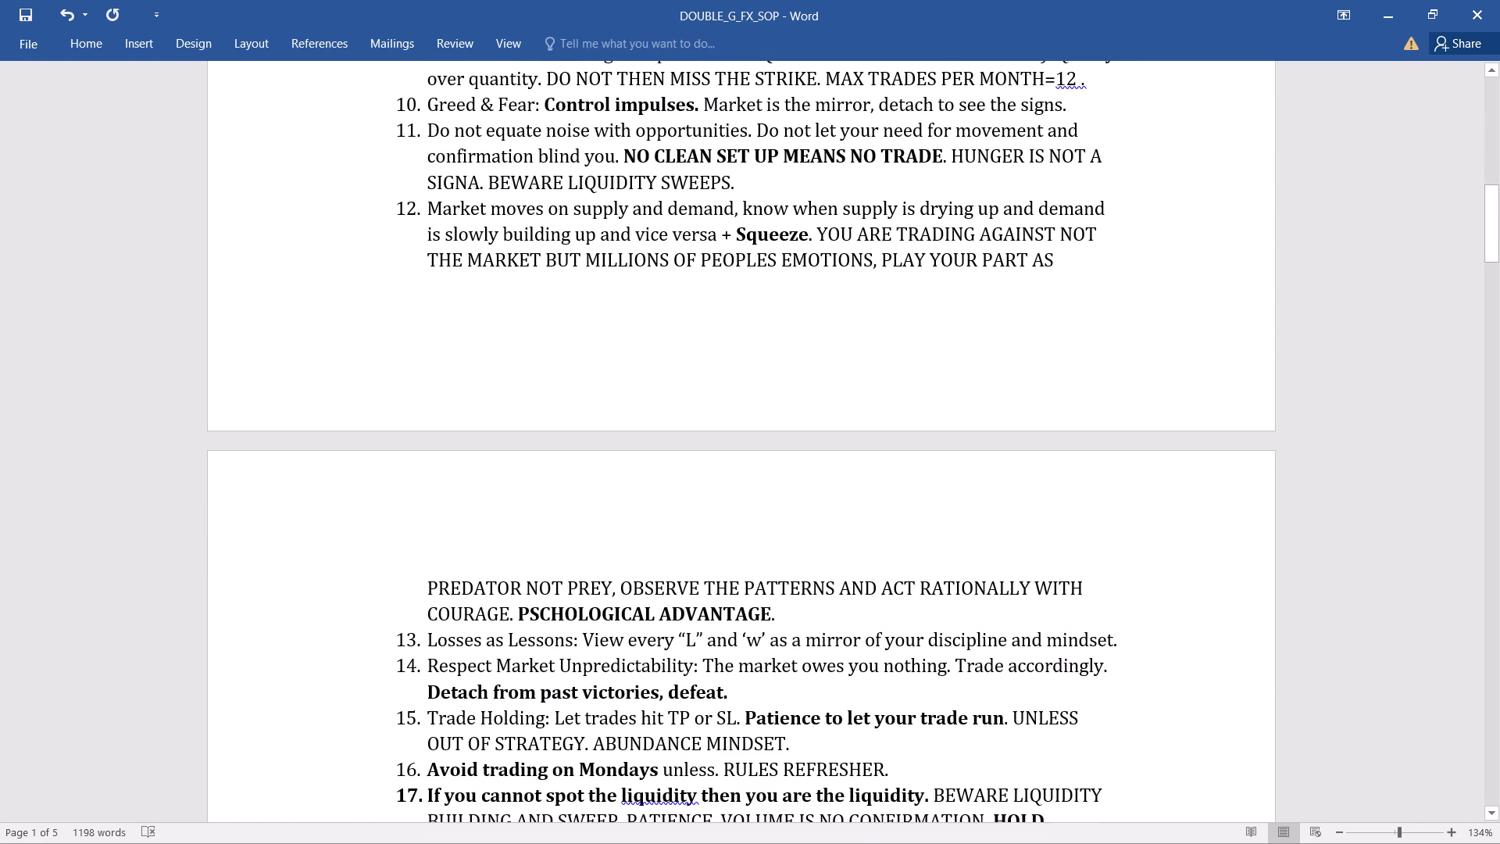
scroll(678, 599, down, 1)
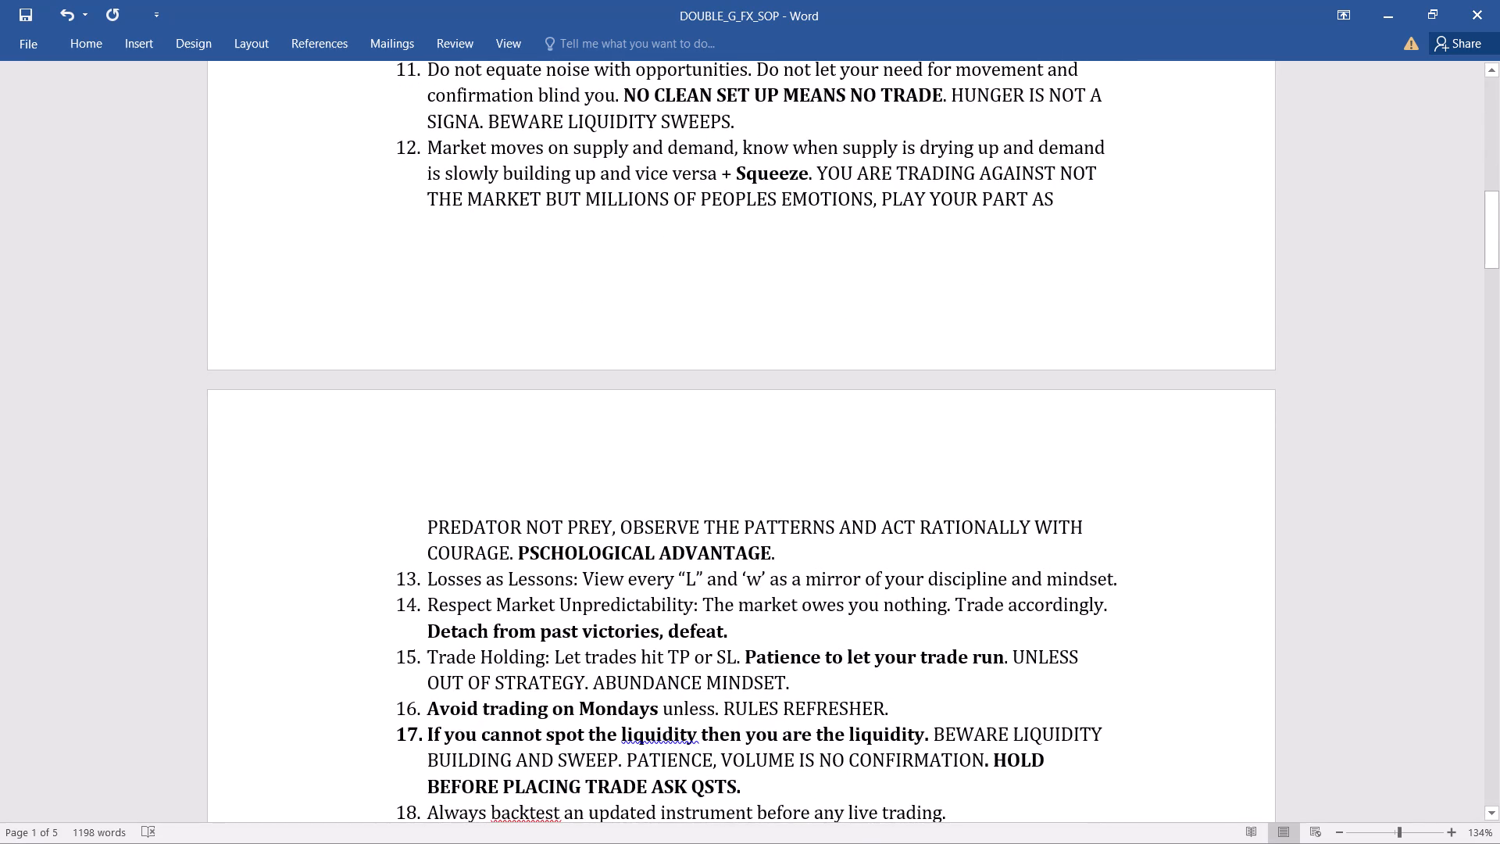
scroll(678, 581, down, 1)
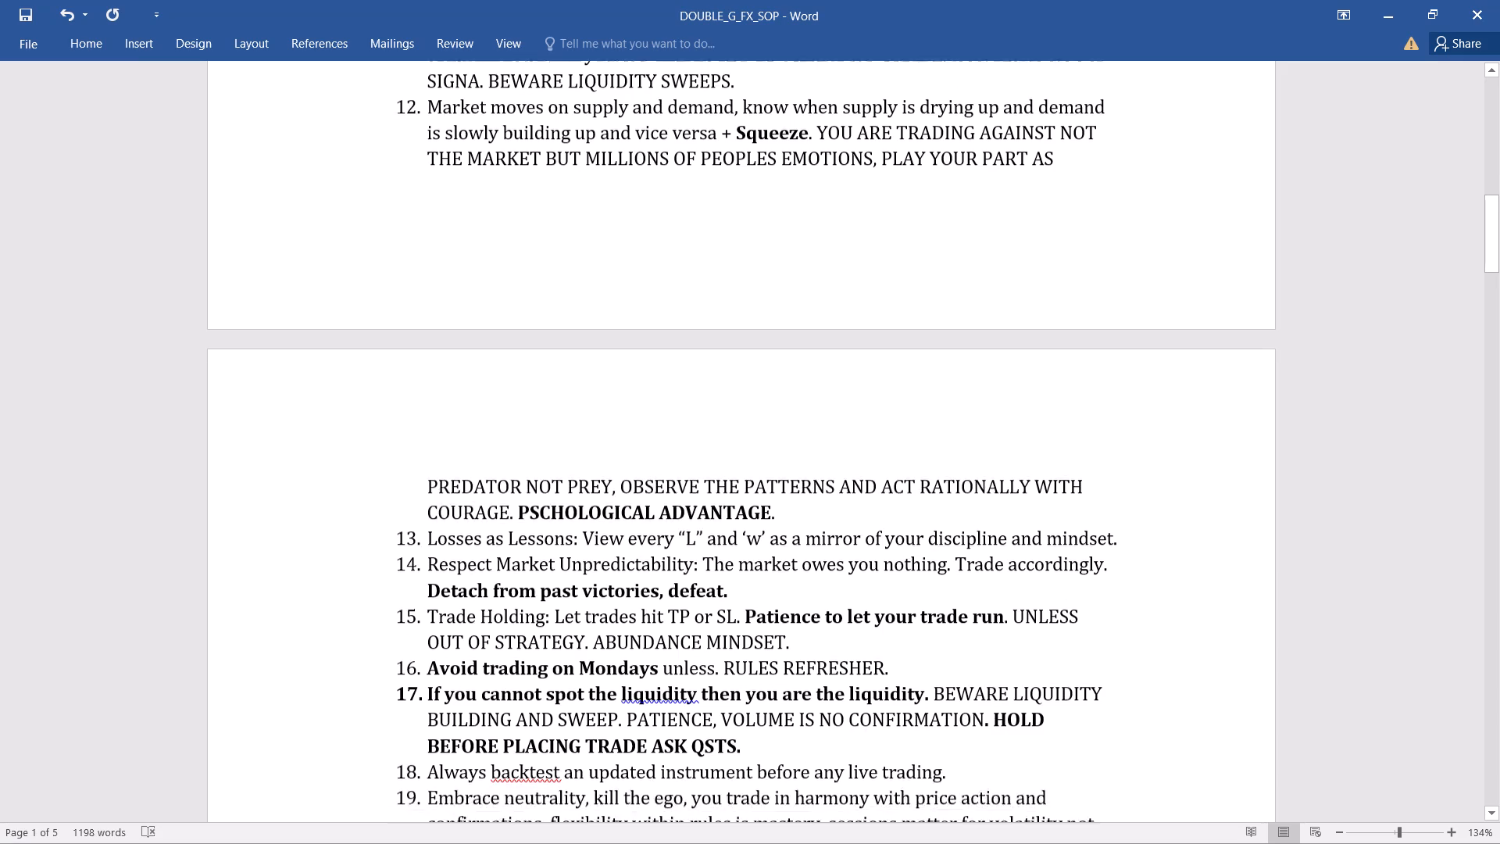
scroll(678, 581, down, 1)
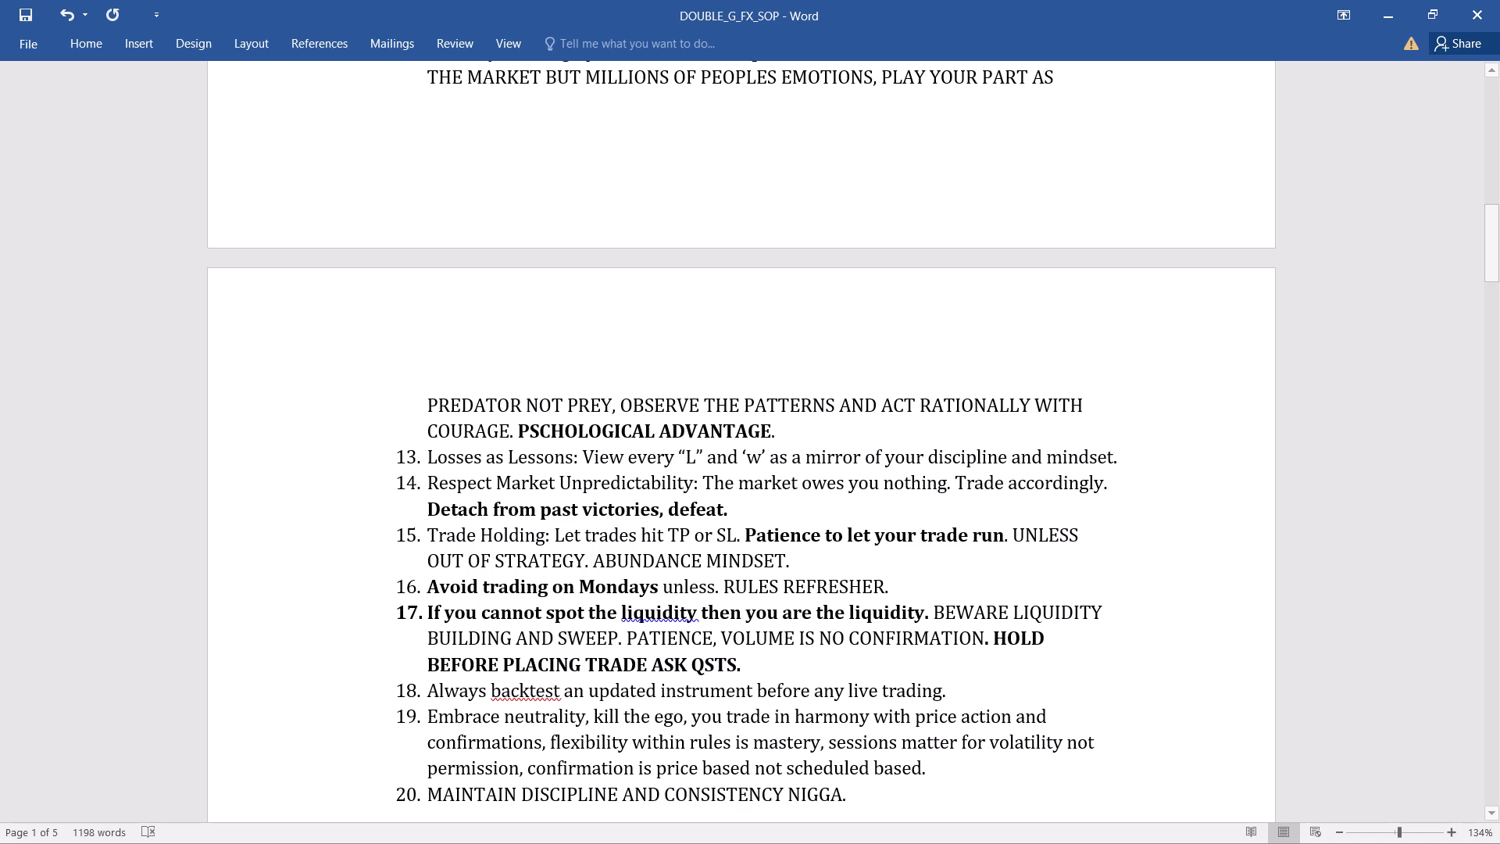
scroll(591, 617, down, 2)
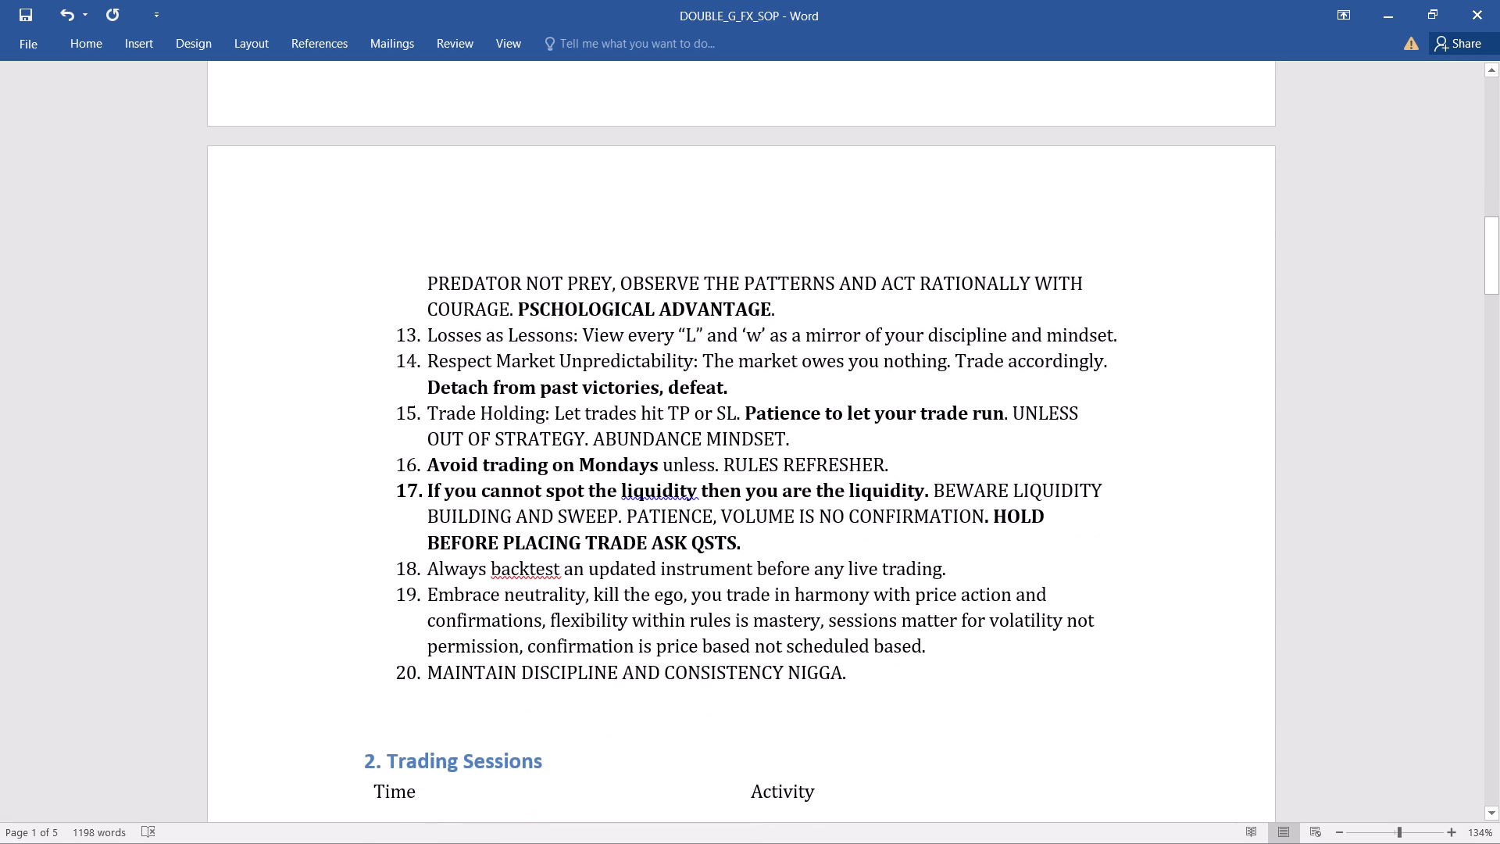
Extend the last sentence of rule 10, Greed & Fear, with ", don't fall for their traps.".
scroll(591, 617, up, 5)
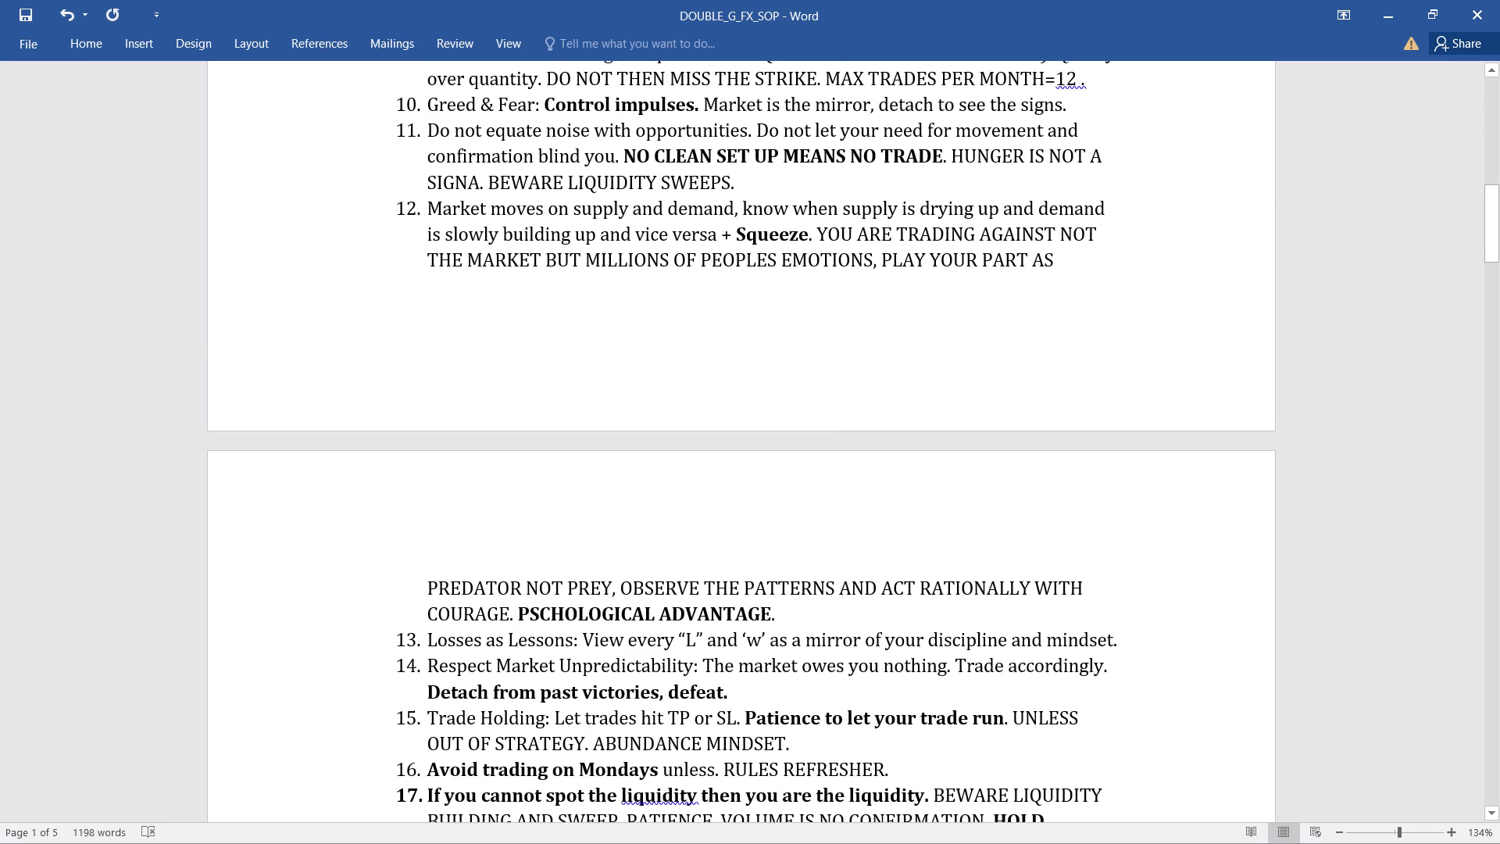
scroll(591, 617, up, 2)
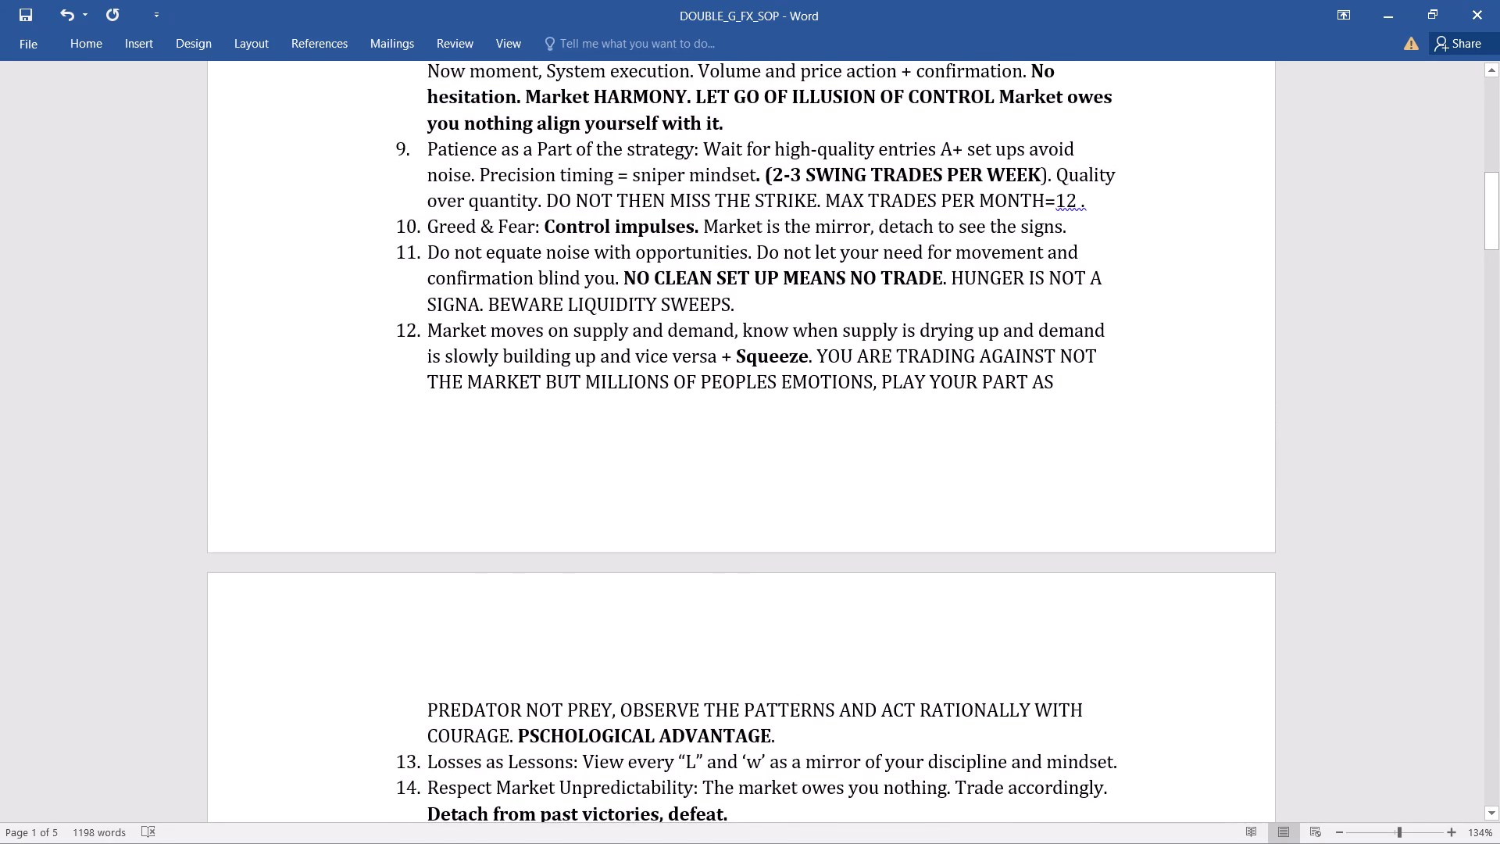
click(1066, 232)
key(BackSpace)
text(, dont)
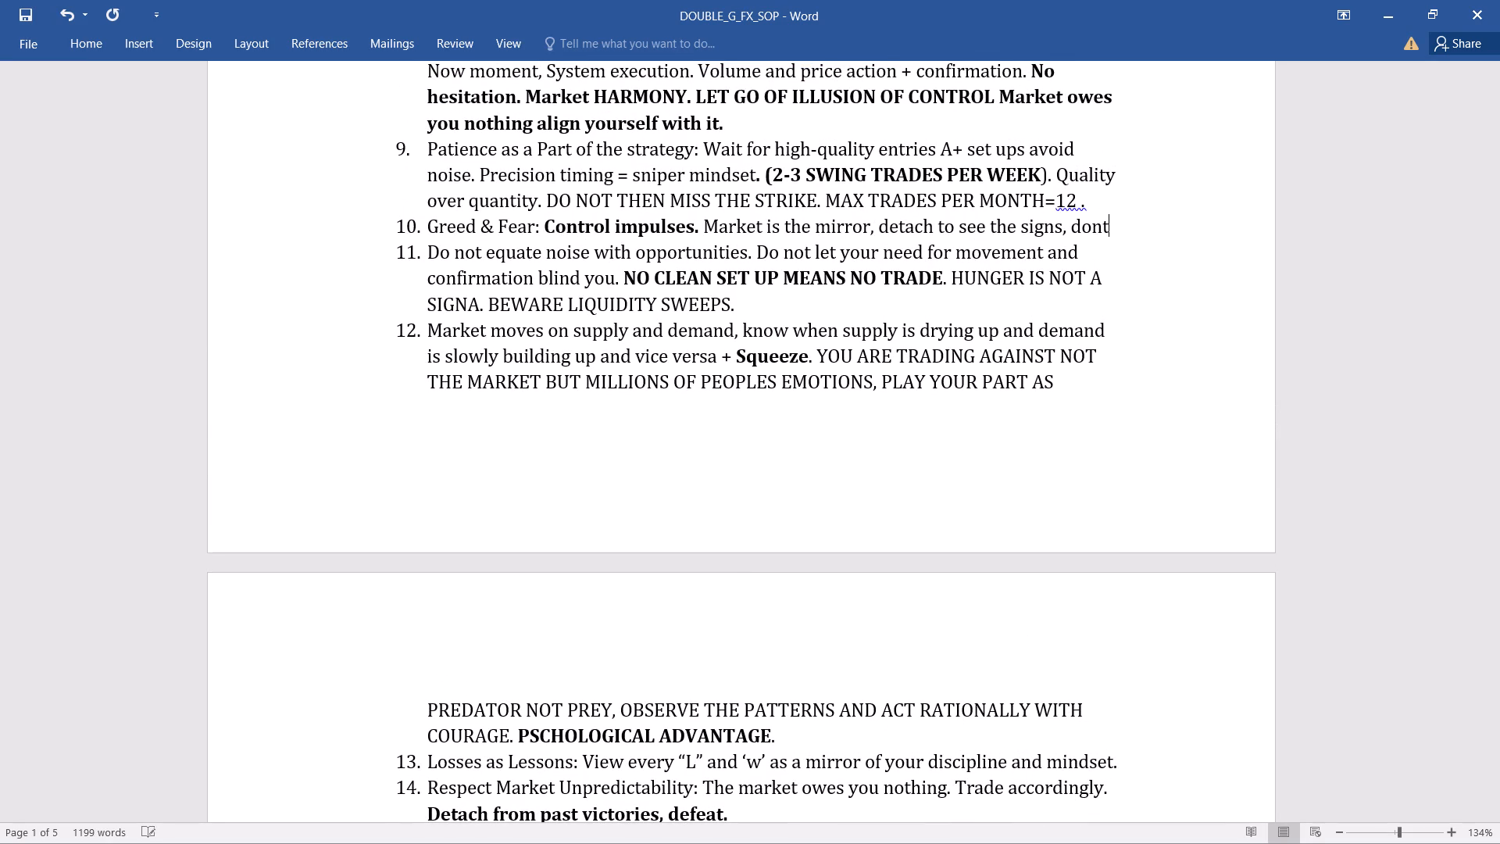
key(space)
key(w)
key(BackSpace)
text(fall for their traps)
key(period)
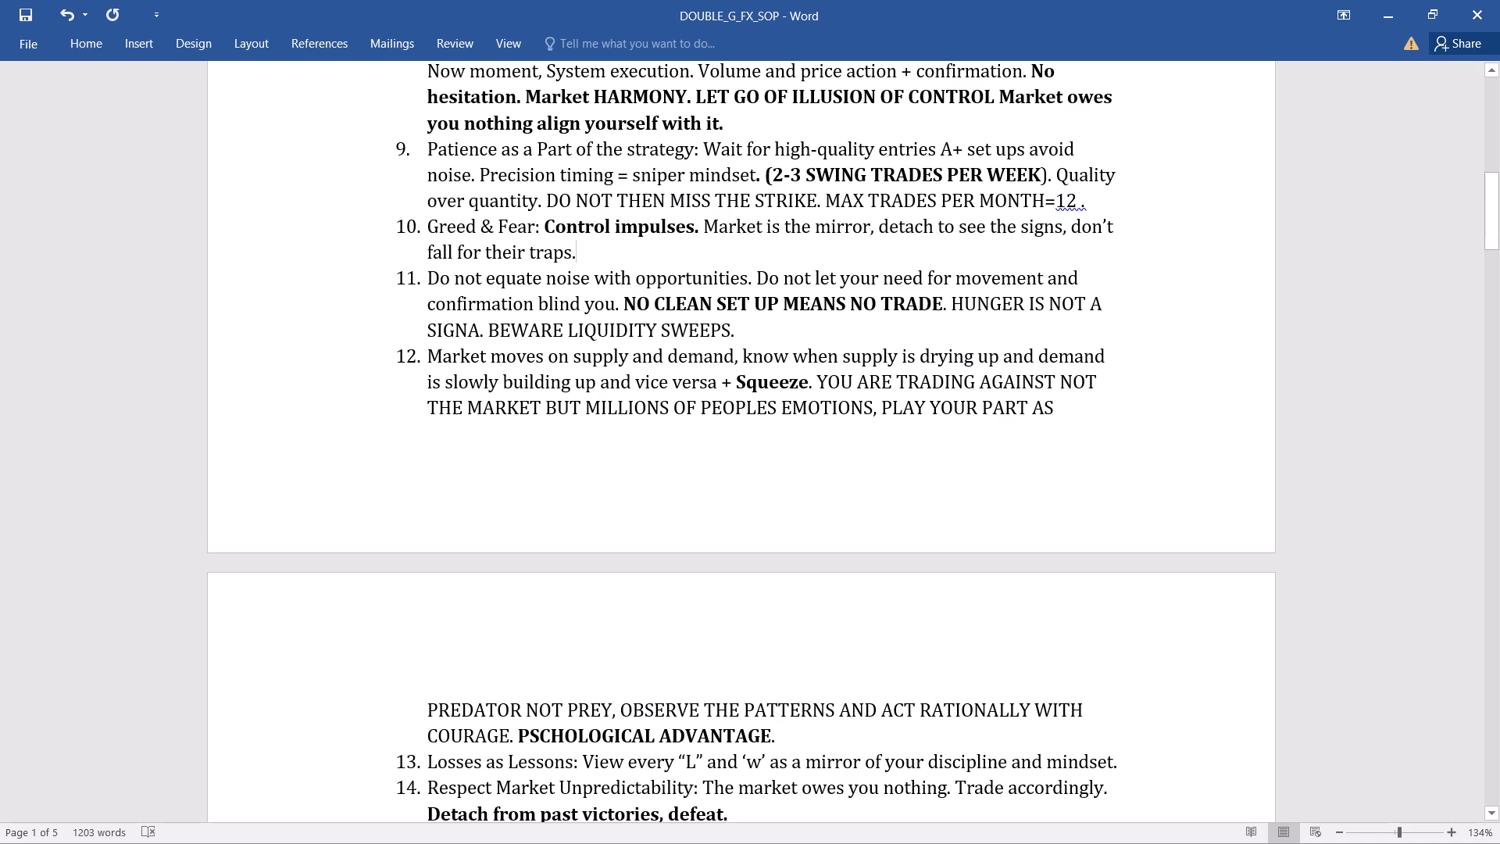
Correct "SIGNA" to "SIGNAL" in capitals in rule 11.
scroll(852, 339, down, 1)
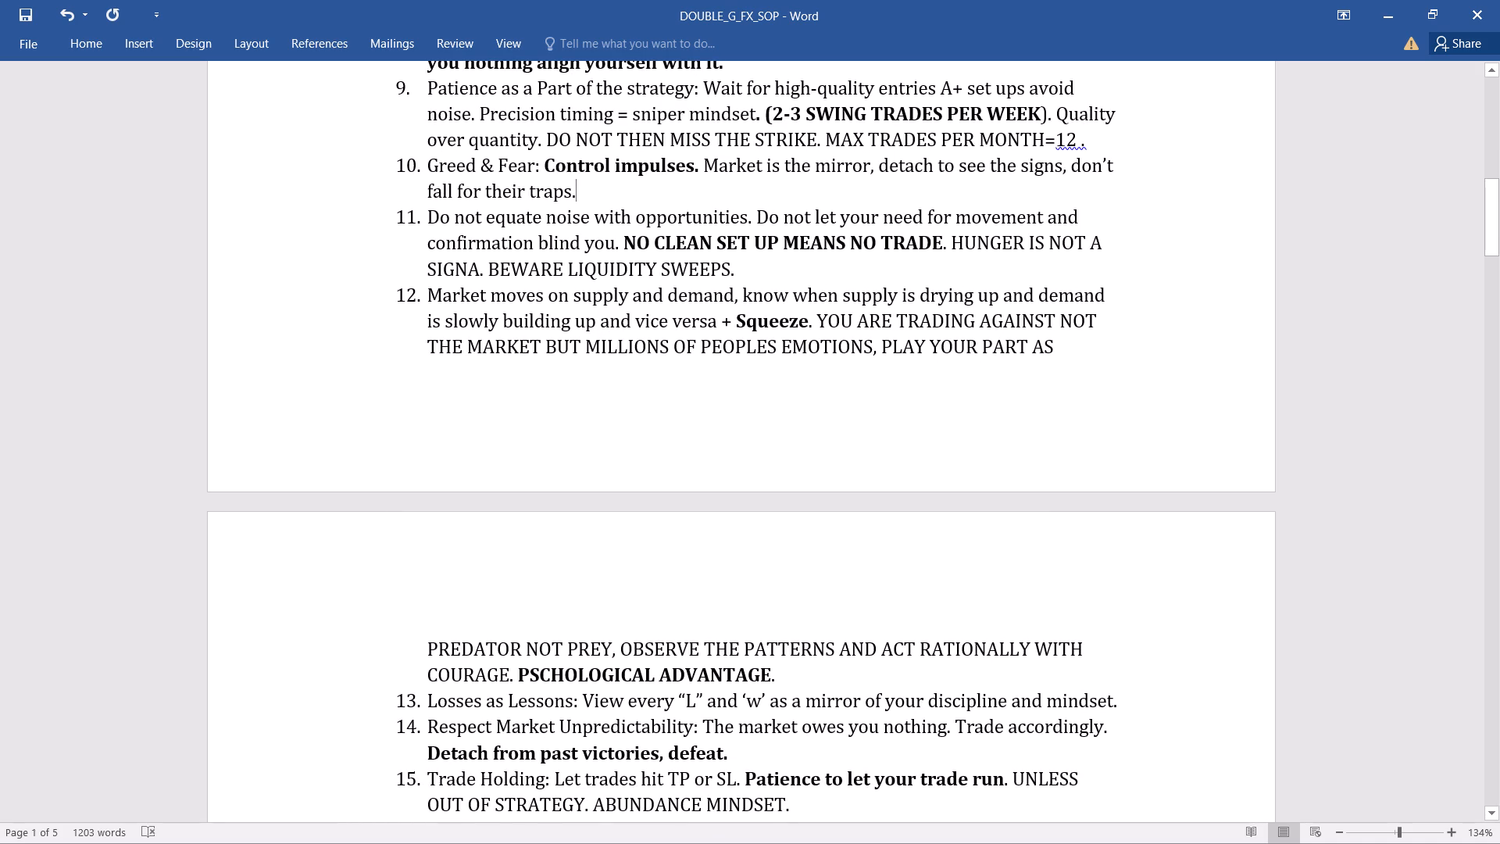
click(479, 270)
key(l)
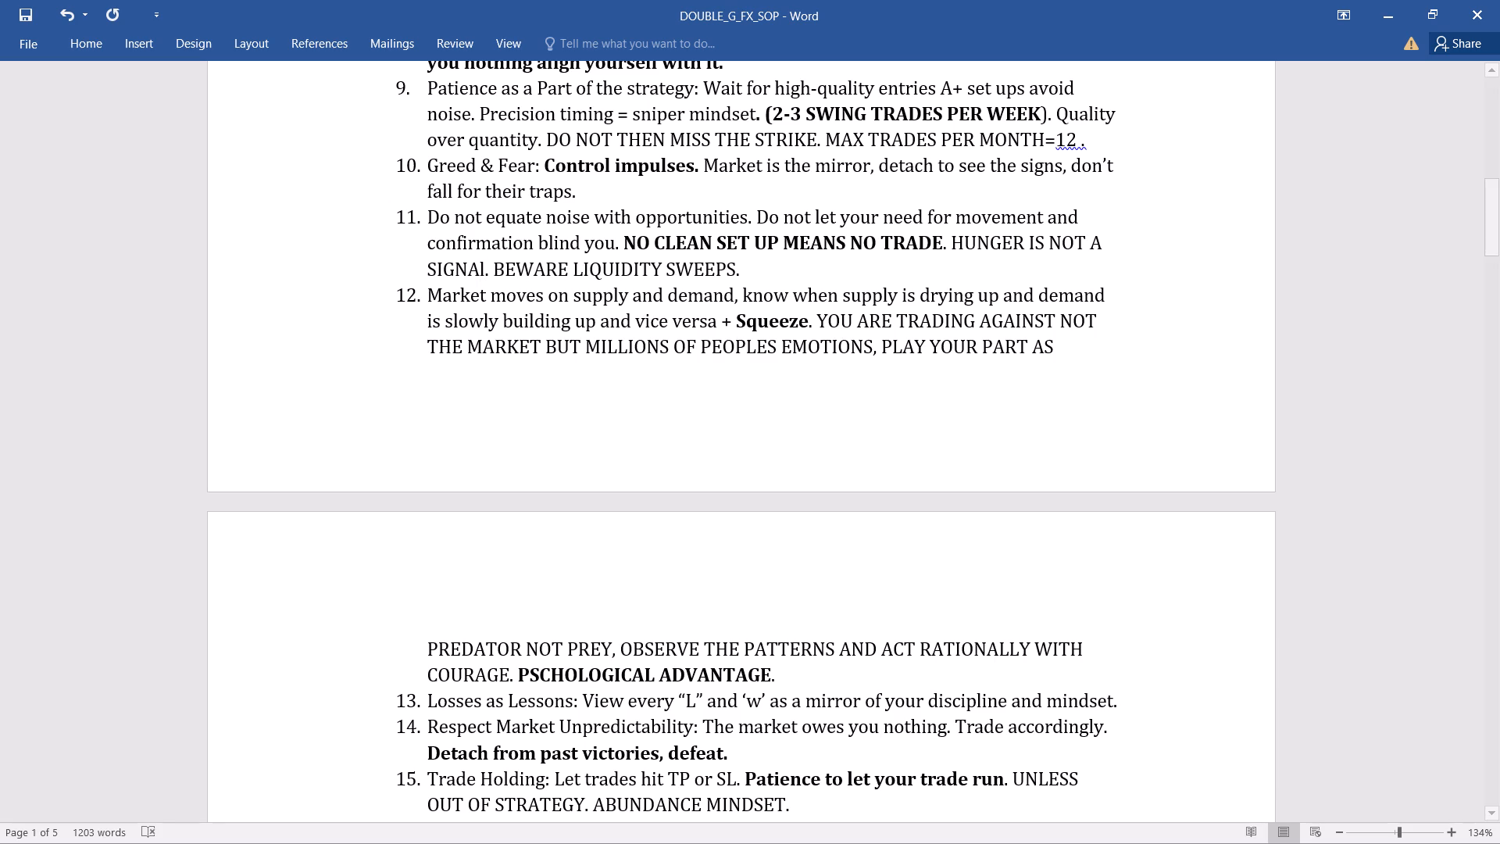
click(534, 292)
click(485, 270)
key(BackSpace)
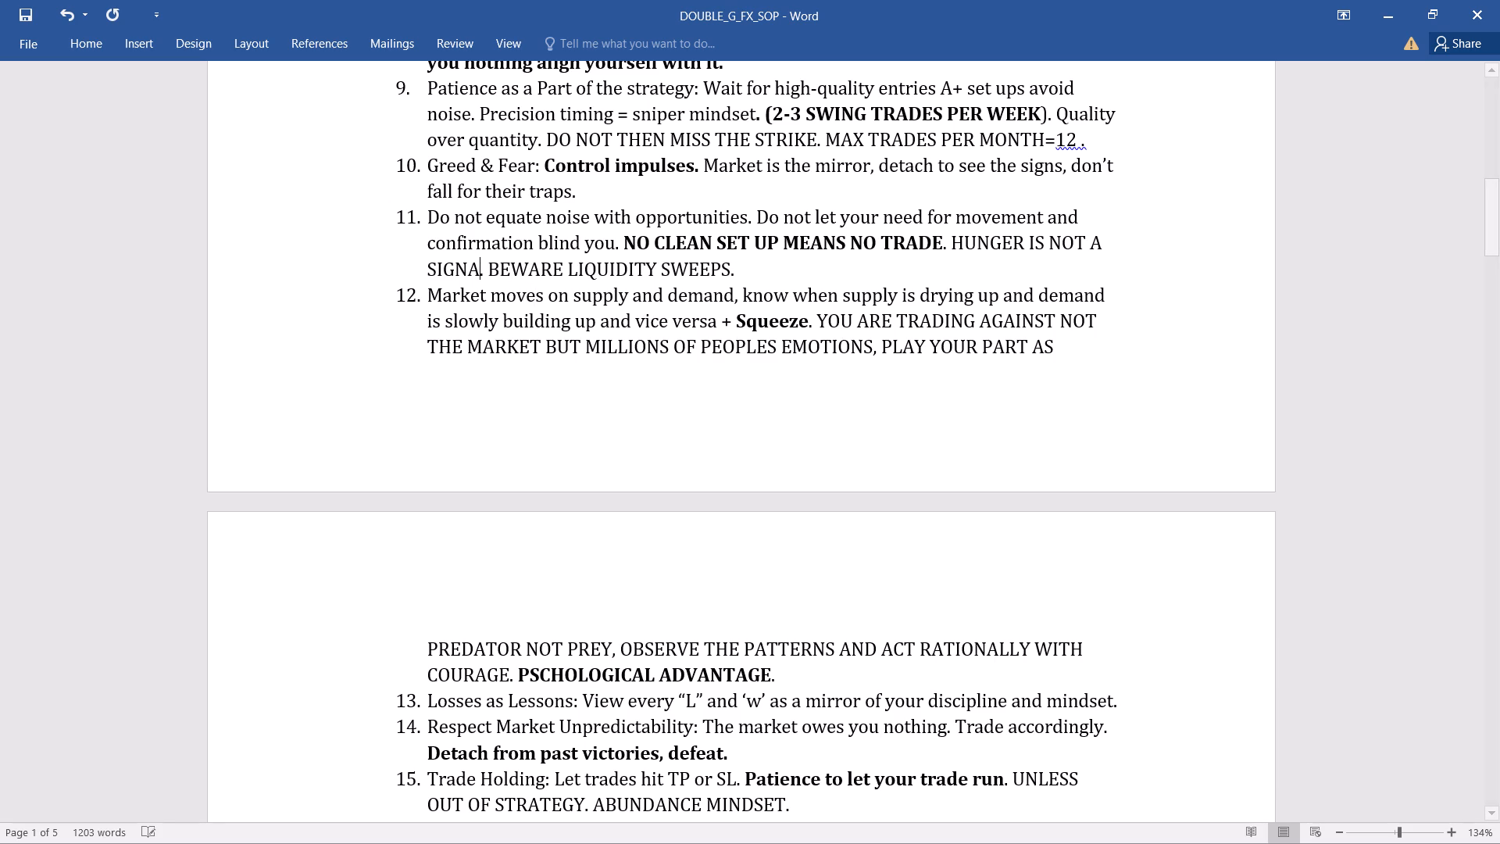
key(l)
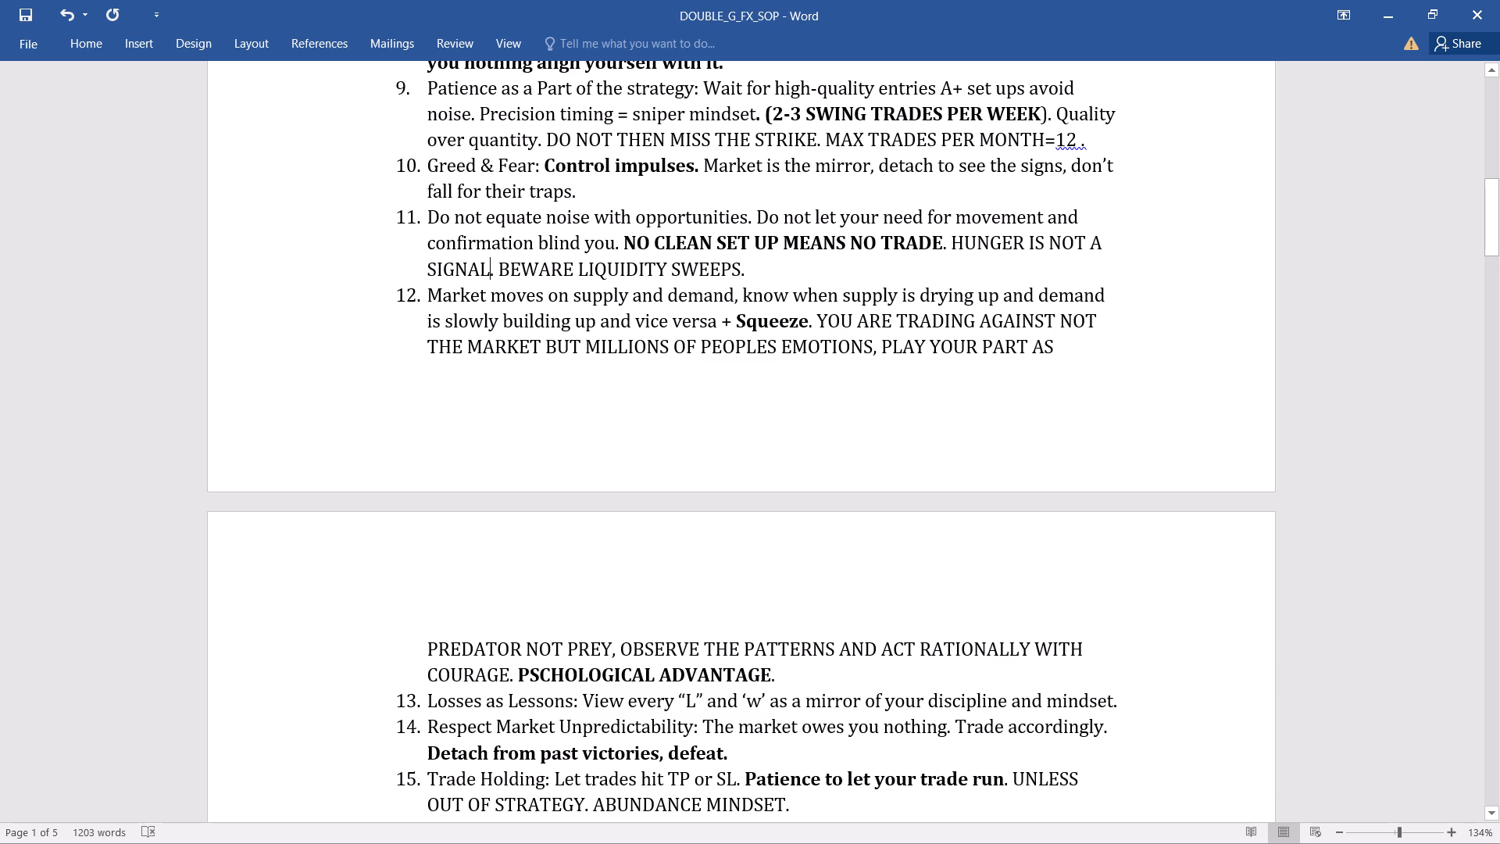
click(506, 303)
Add "& ADAPTTABILITY." after "PSCHOLOGICAL ADVANTAGE" at the end of rule 12, replacing the existing full stop.
scroll(723, 587, down, 2)
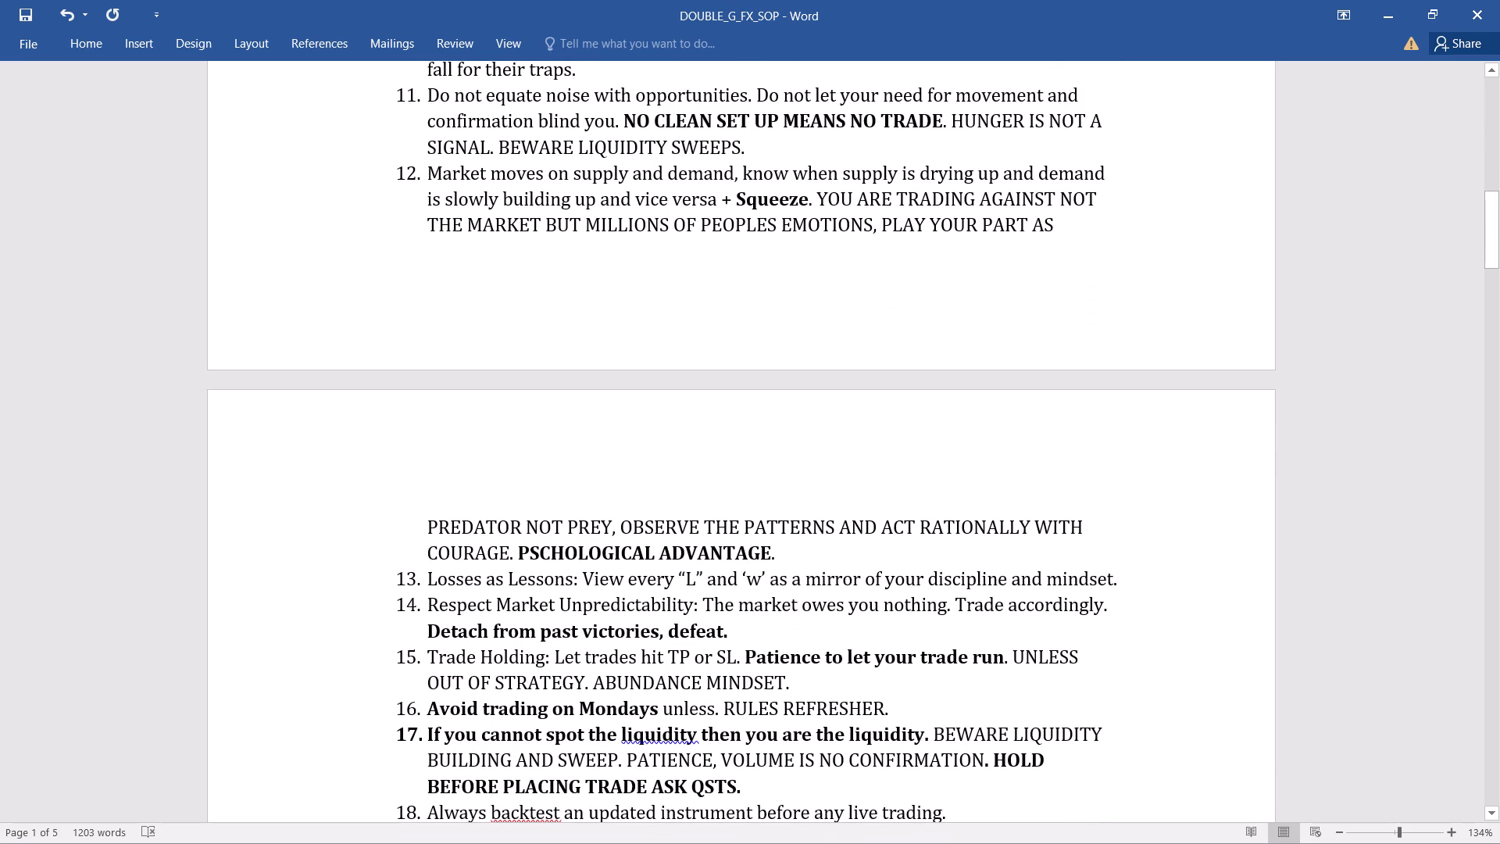
scroll(722, 587, down, 4)
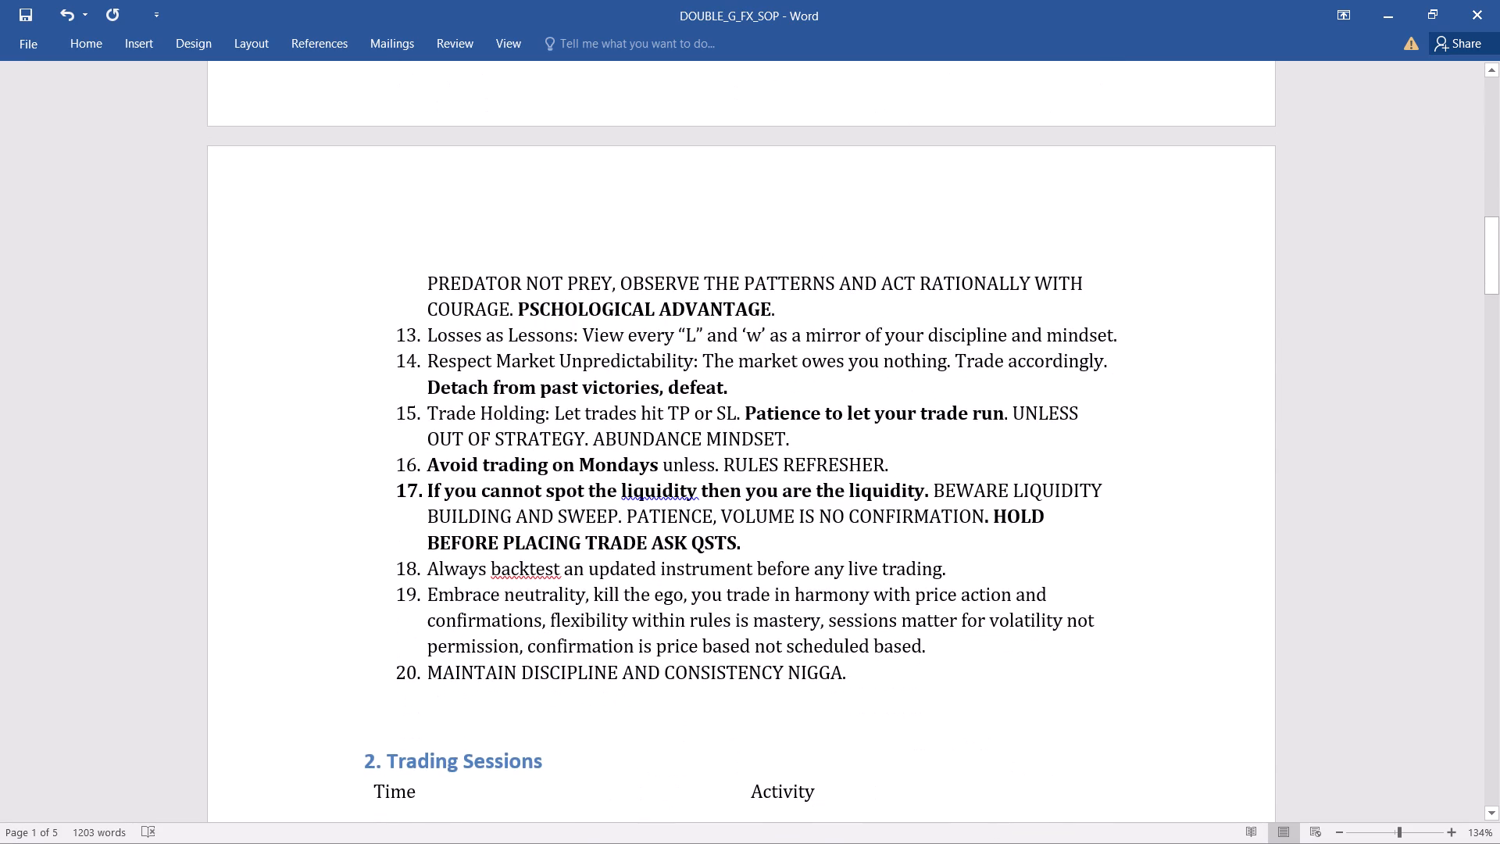
click(784, 311)
key(BackSpace)
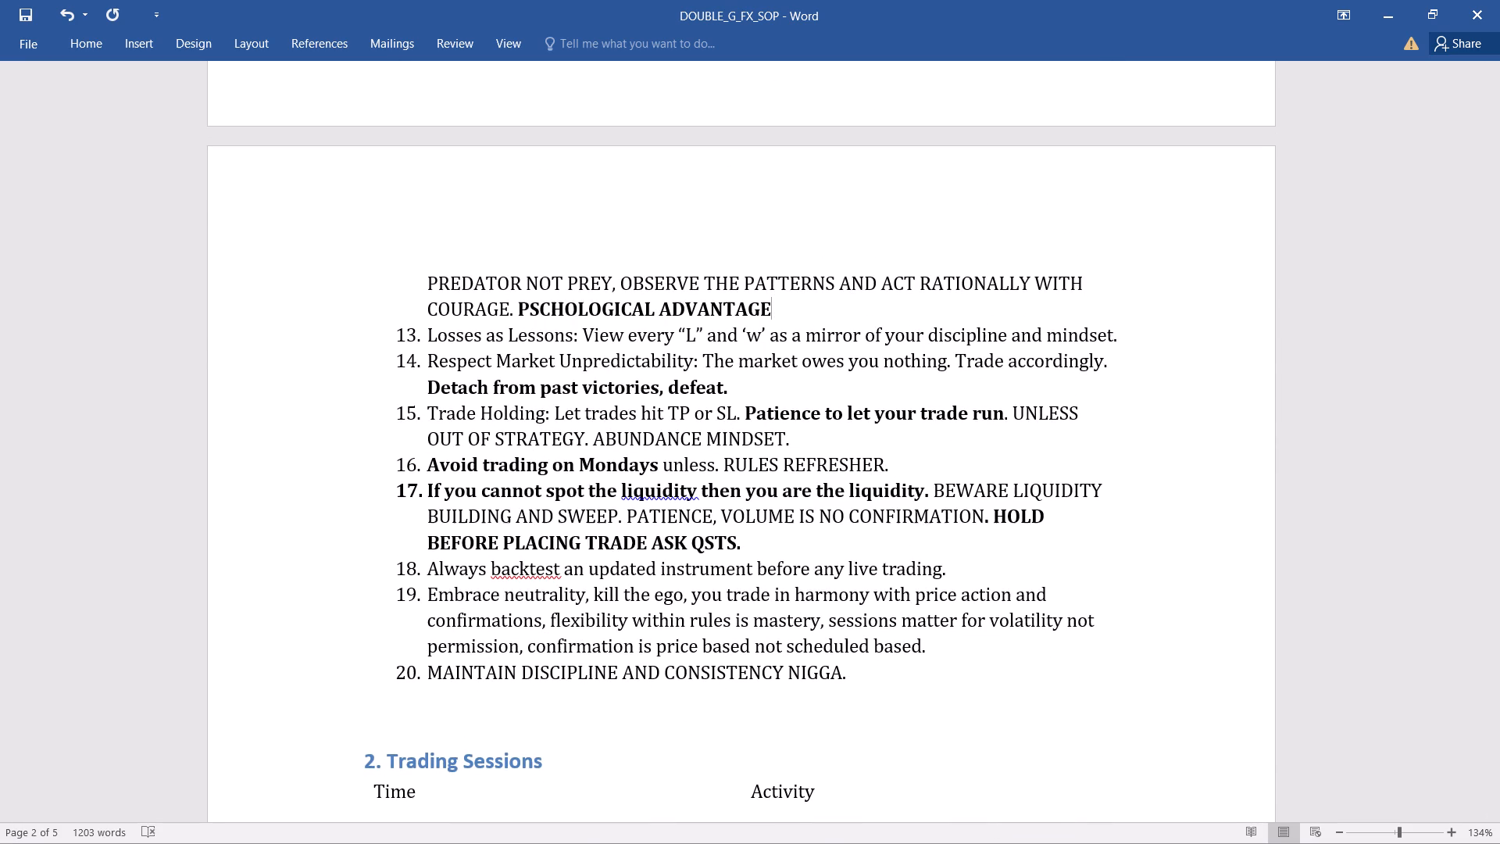
text(+)
key(space)
key(BackSpace)
key(BackSpace)
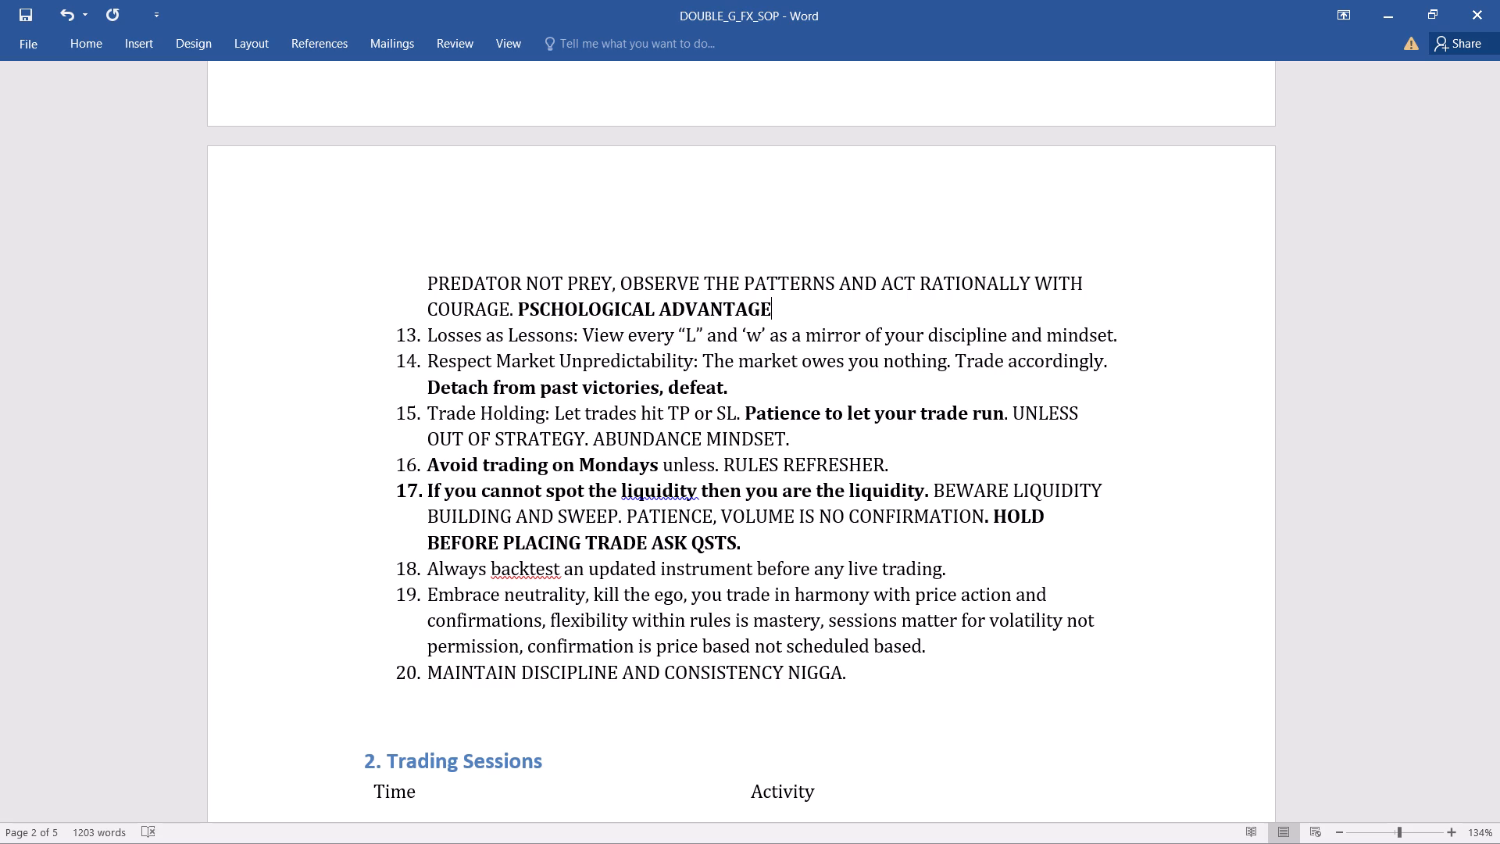
text(&)
key(space)
key(Left)
key(Left)
key(space)
key(Right)
key(space)
text(AD)
key(a)
text(PTTABI)
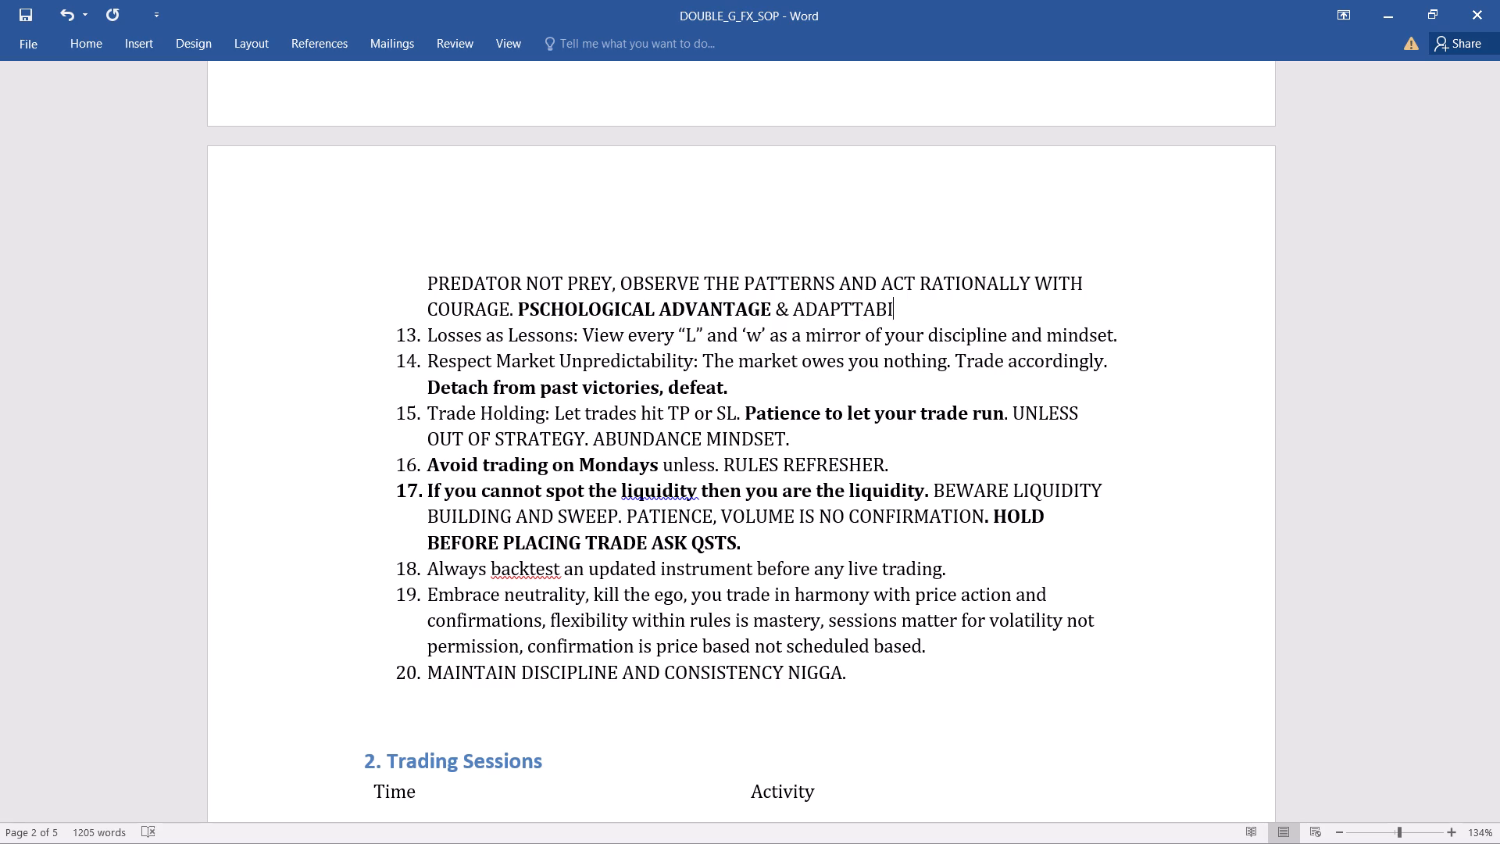
text(LITY)
key(period)
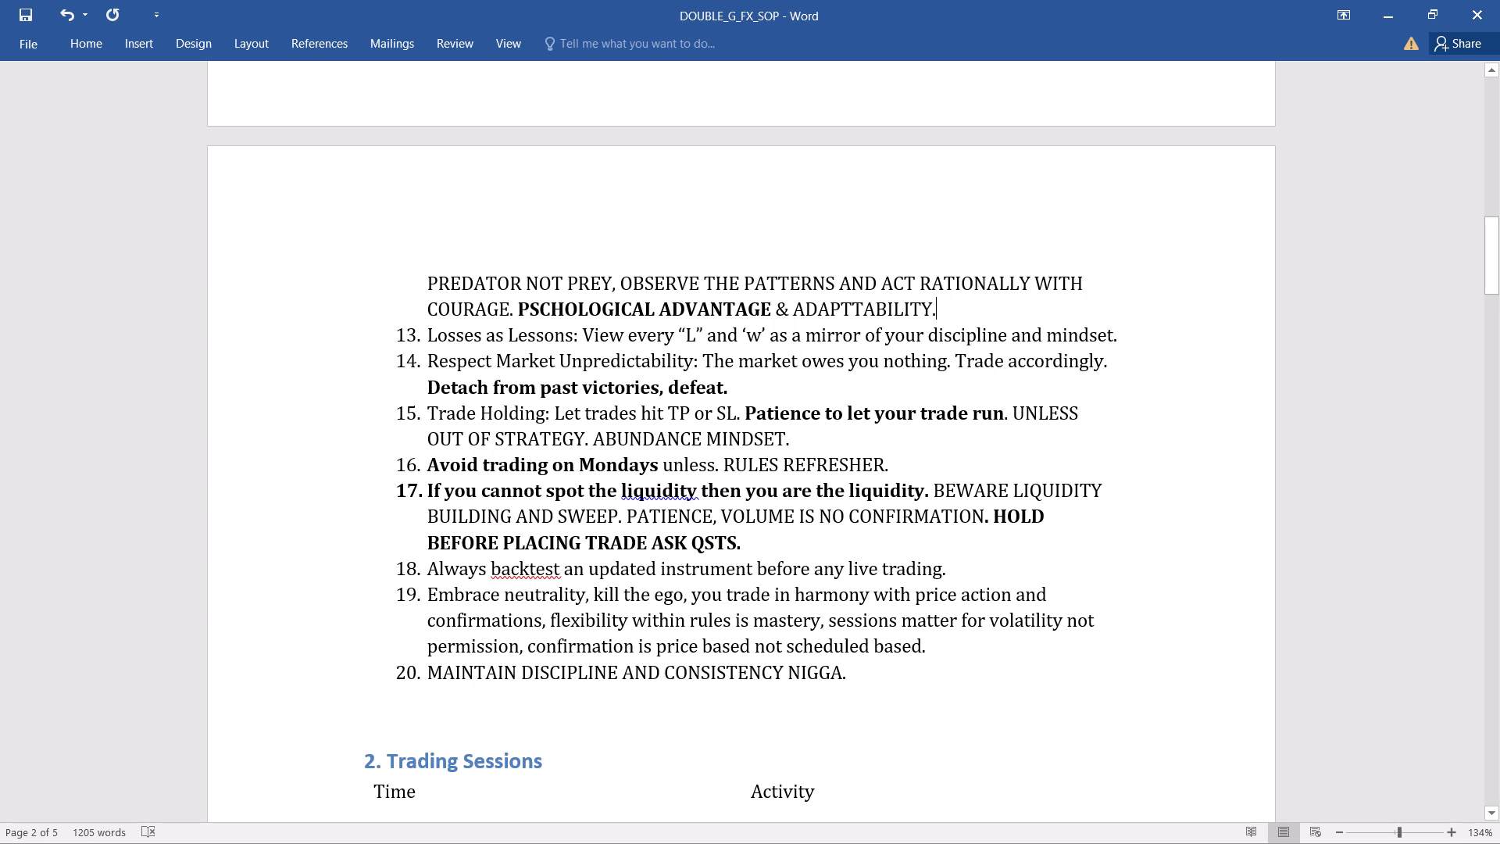
Make "& ADAPTTABILITY." bold at the end of rule 12.
drag(935, 312, 862, 303)
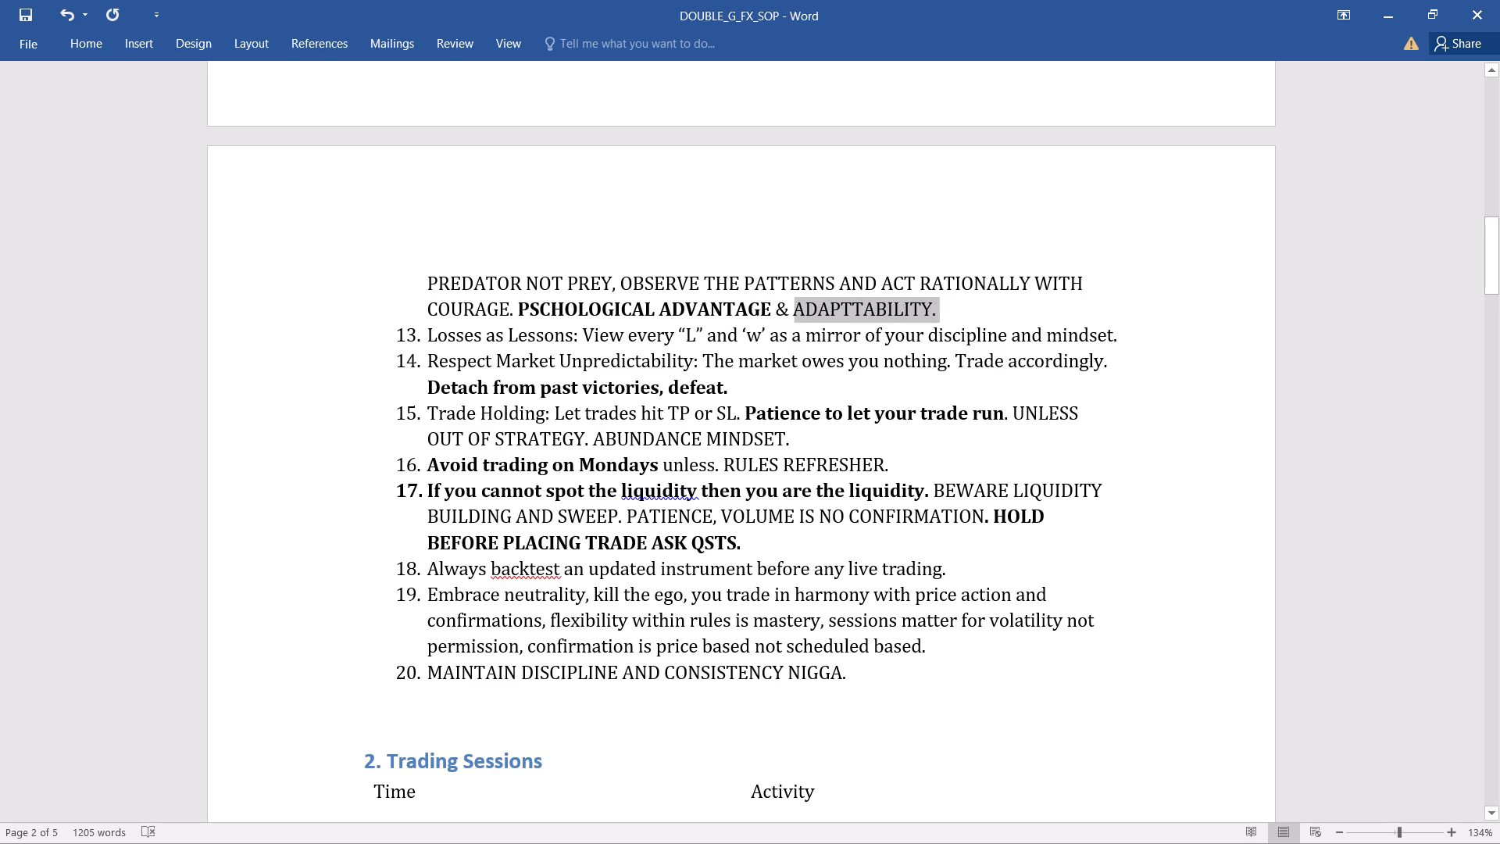
drag(862, 303, 779, 306)
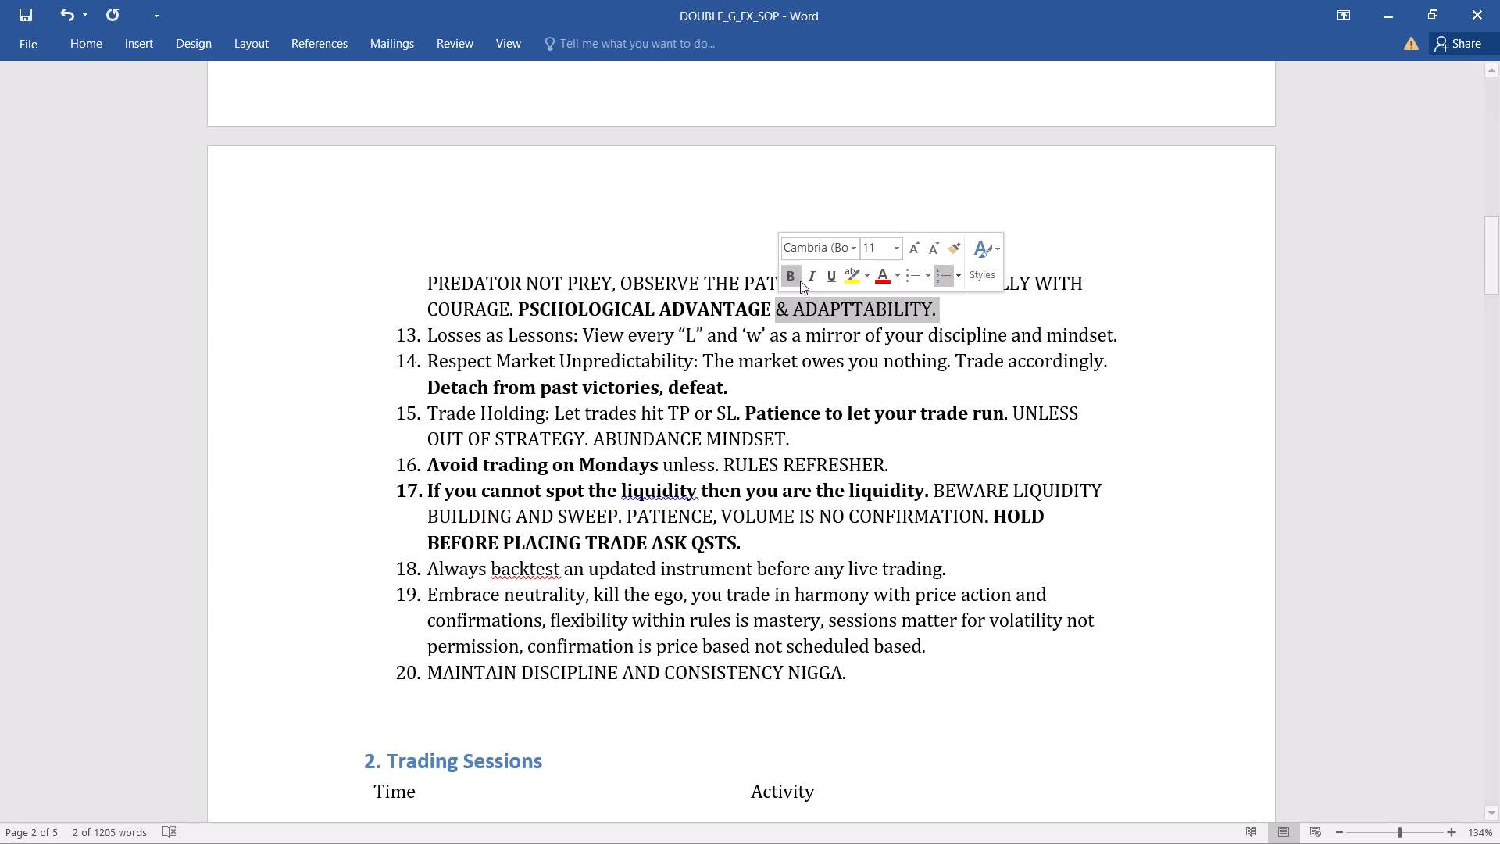
click(791, 278)
click(835, 314)
click(837, 333)
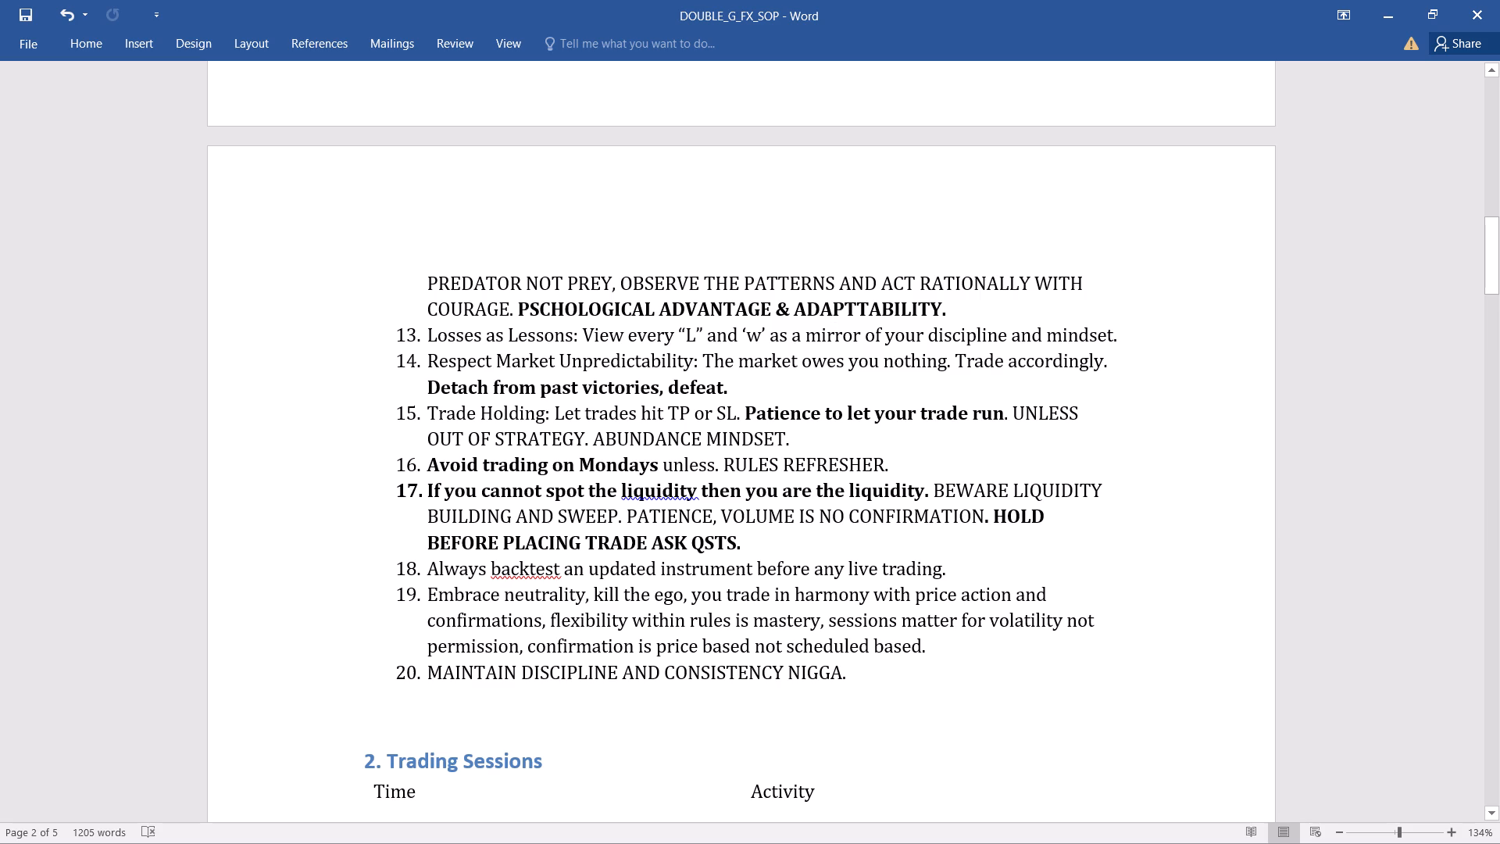
Replace the full stop after "ABUNDANCE MINDSET" in rule 15 with "+ RISK NANAGEMENT.".
scroll(684, 445, down, 2)
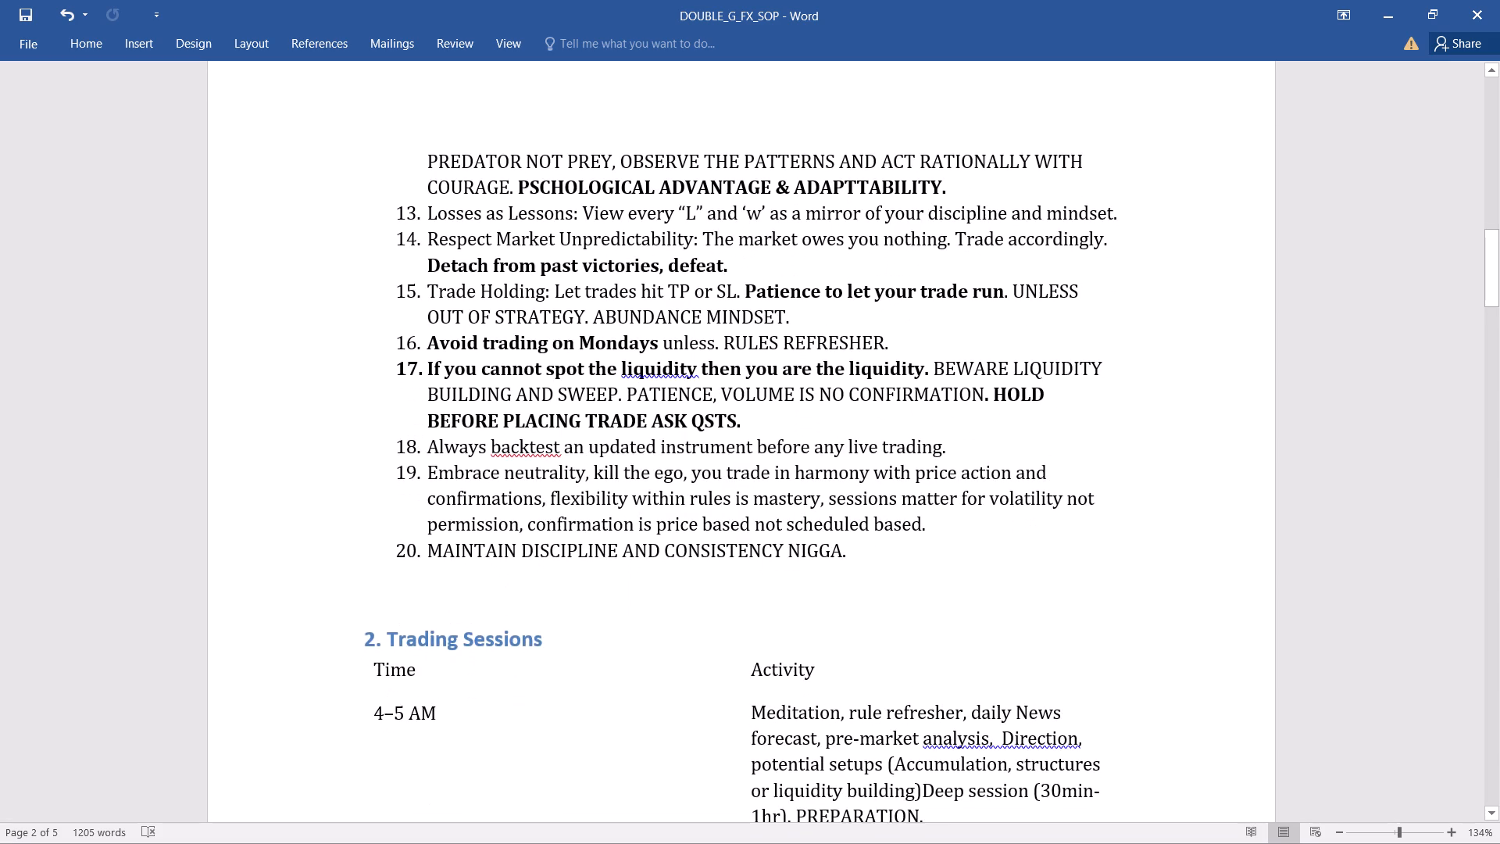
scroll(684, 445, down, 2)
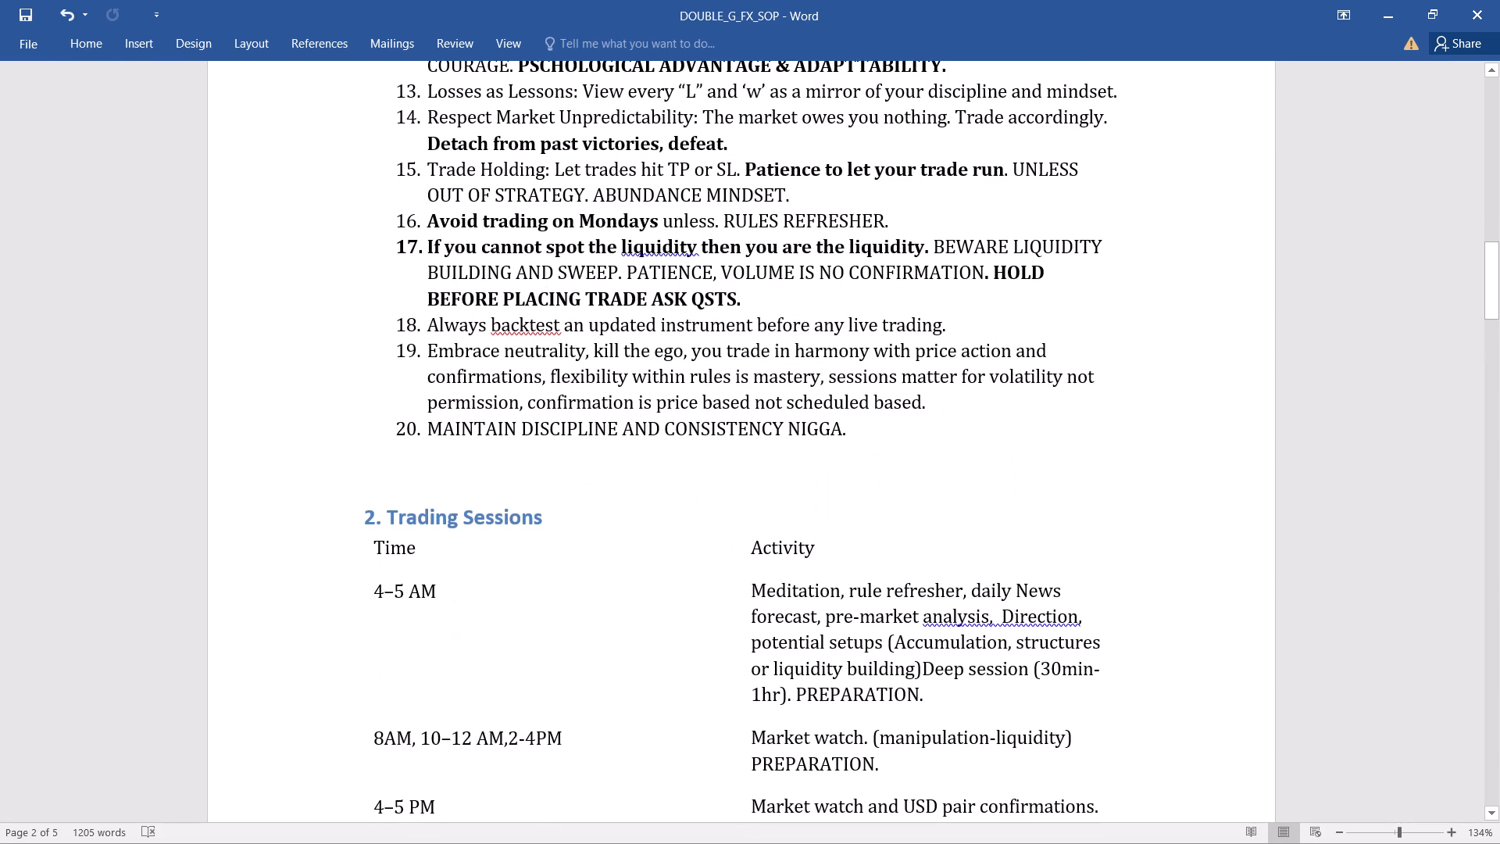
scroll(629, 239, up, 1)
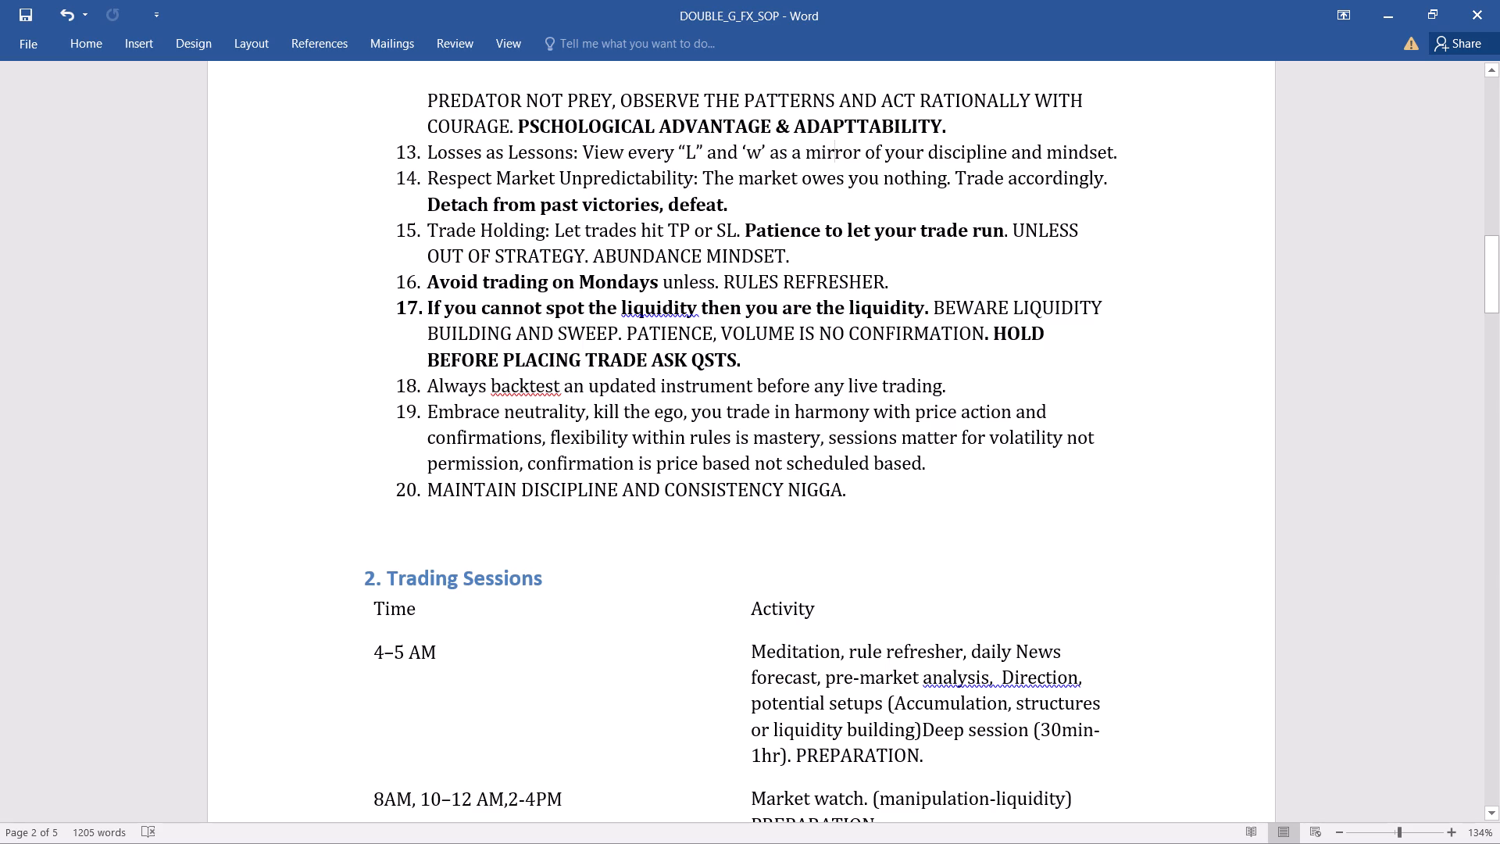
click(791, 253)
key(BackSpace)
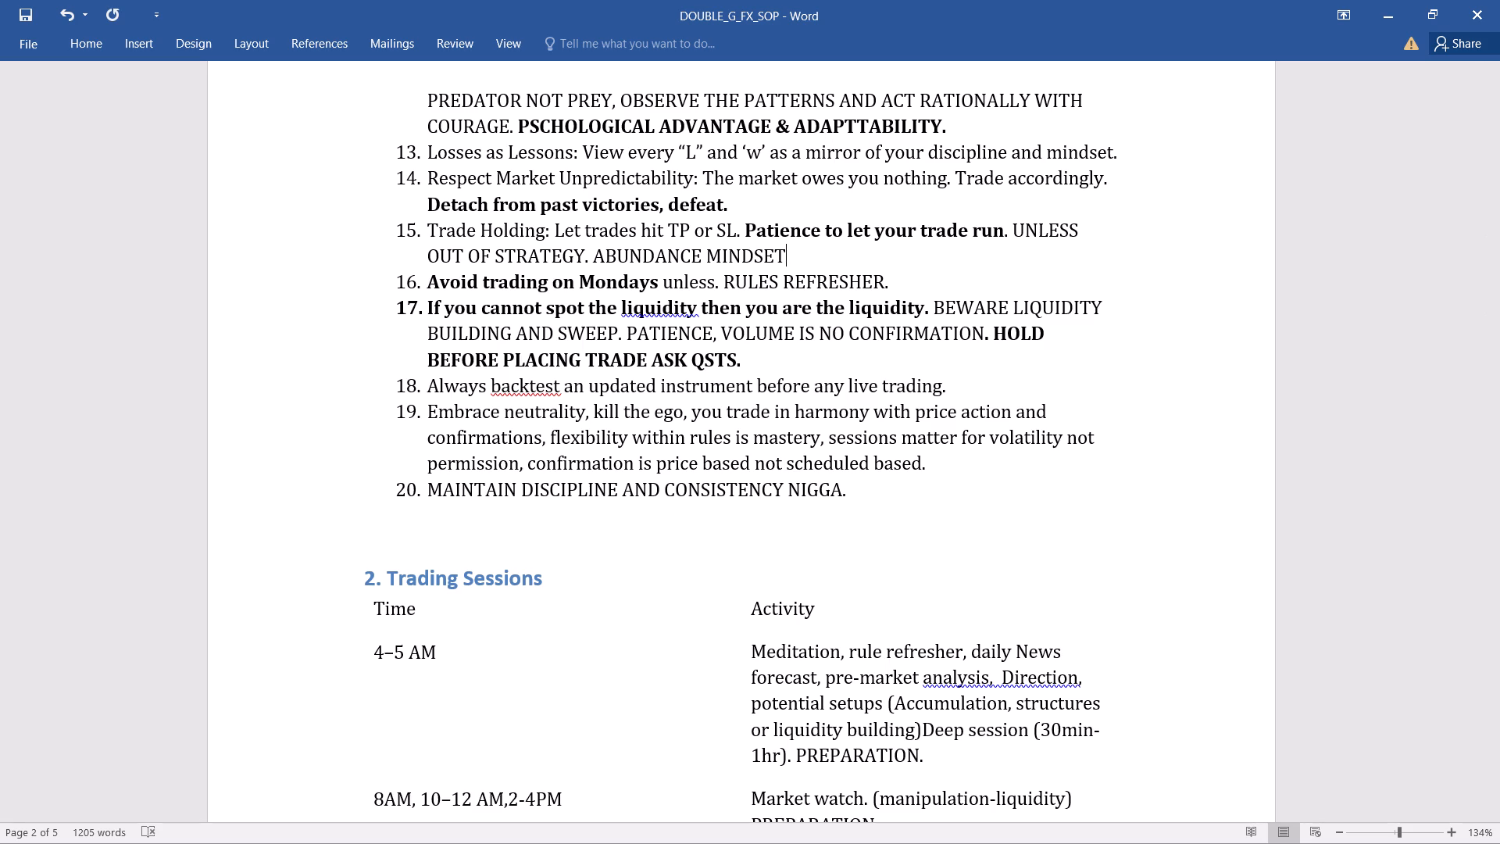
text(+ E)
key(BackSpace)
key(r)
text(ISK NANAGEMENT)
key(period)
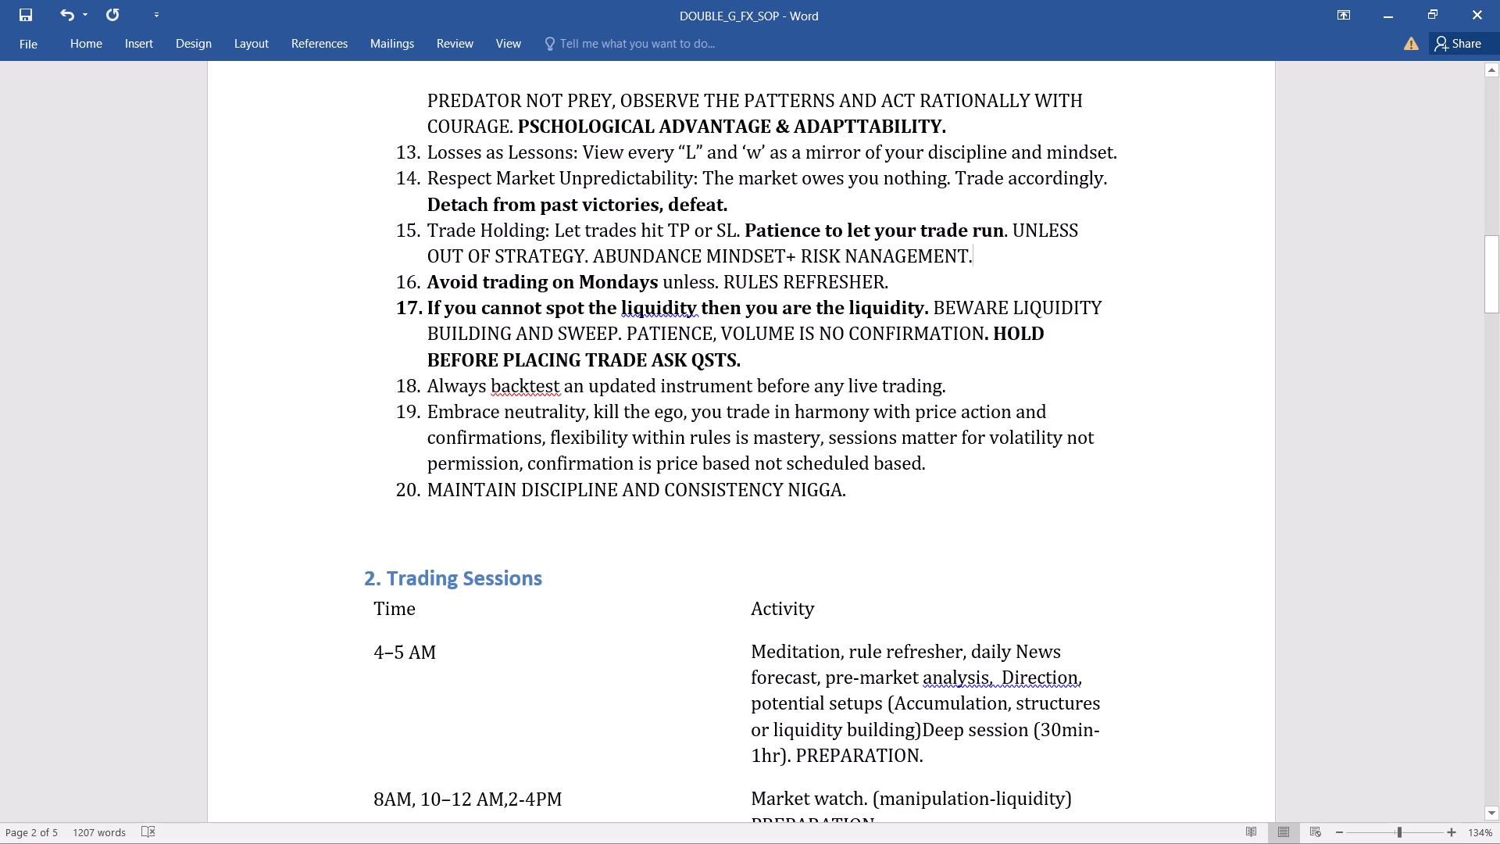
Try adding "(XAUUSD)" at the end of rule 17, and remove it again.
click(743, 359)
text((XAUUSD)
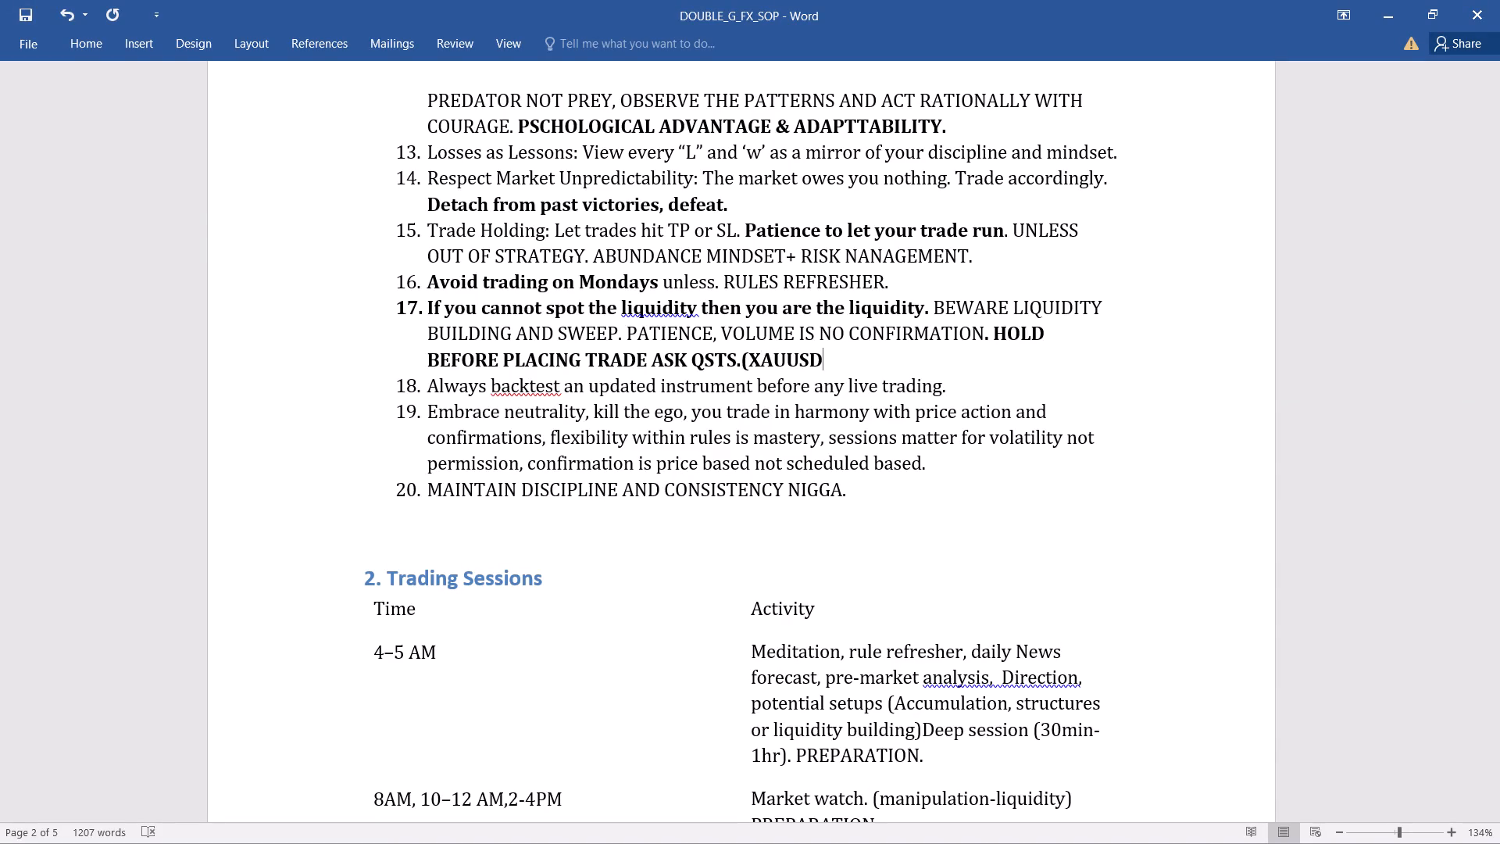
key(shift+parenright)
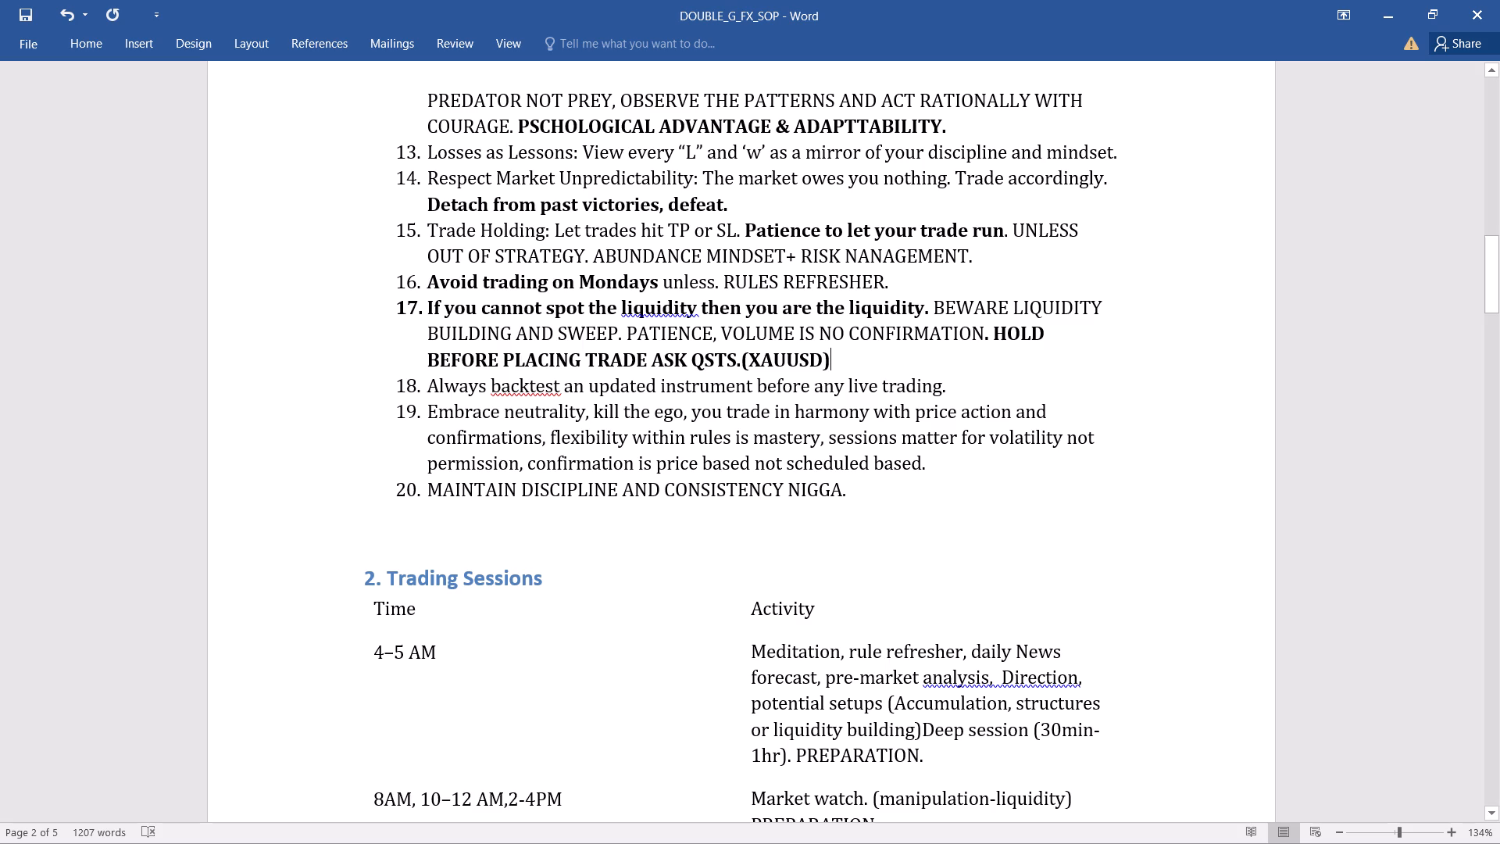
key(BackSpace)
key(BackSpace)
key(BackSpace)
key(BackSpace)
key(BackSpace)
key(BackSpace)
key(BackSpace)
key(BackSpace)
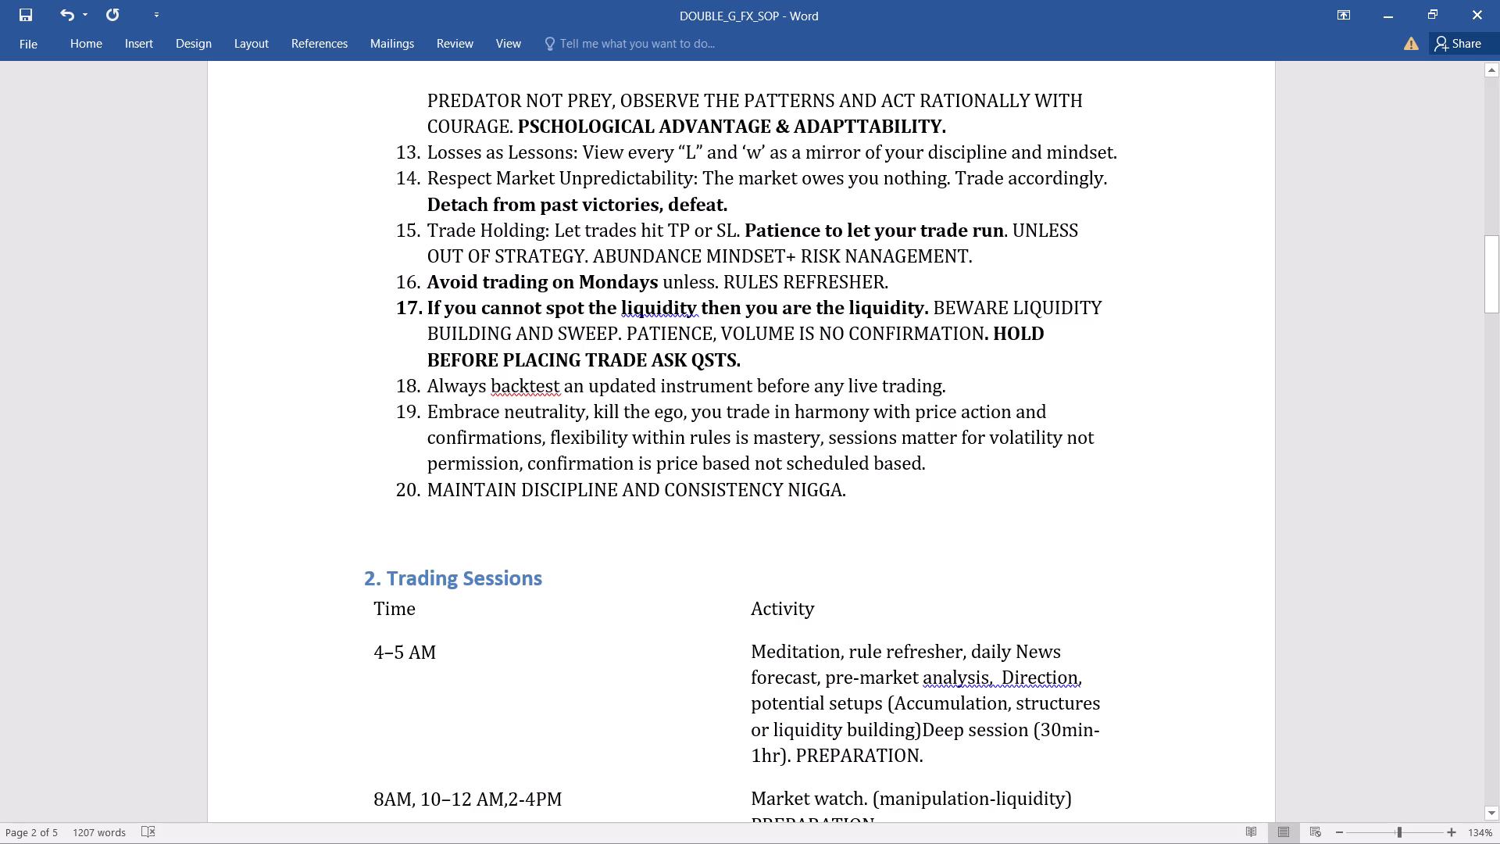
Hyphenate "backtest" as "back-test" in rule 18.
click(530, 387)
key(minus)
click(556, 423)
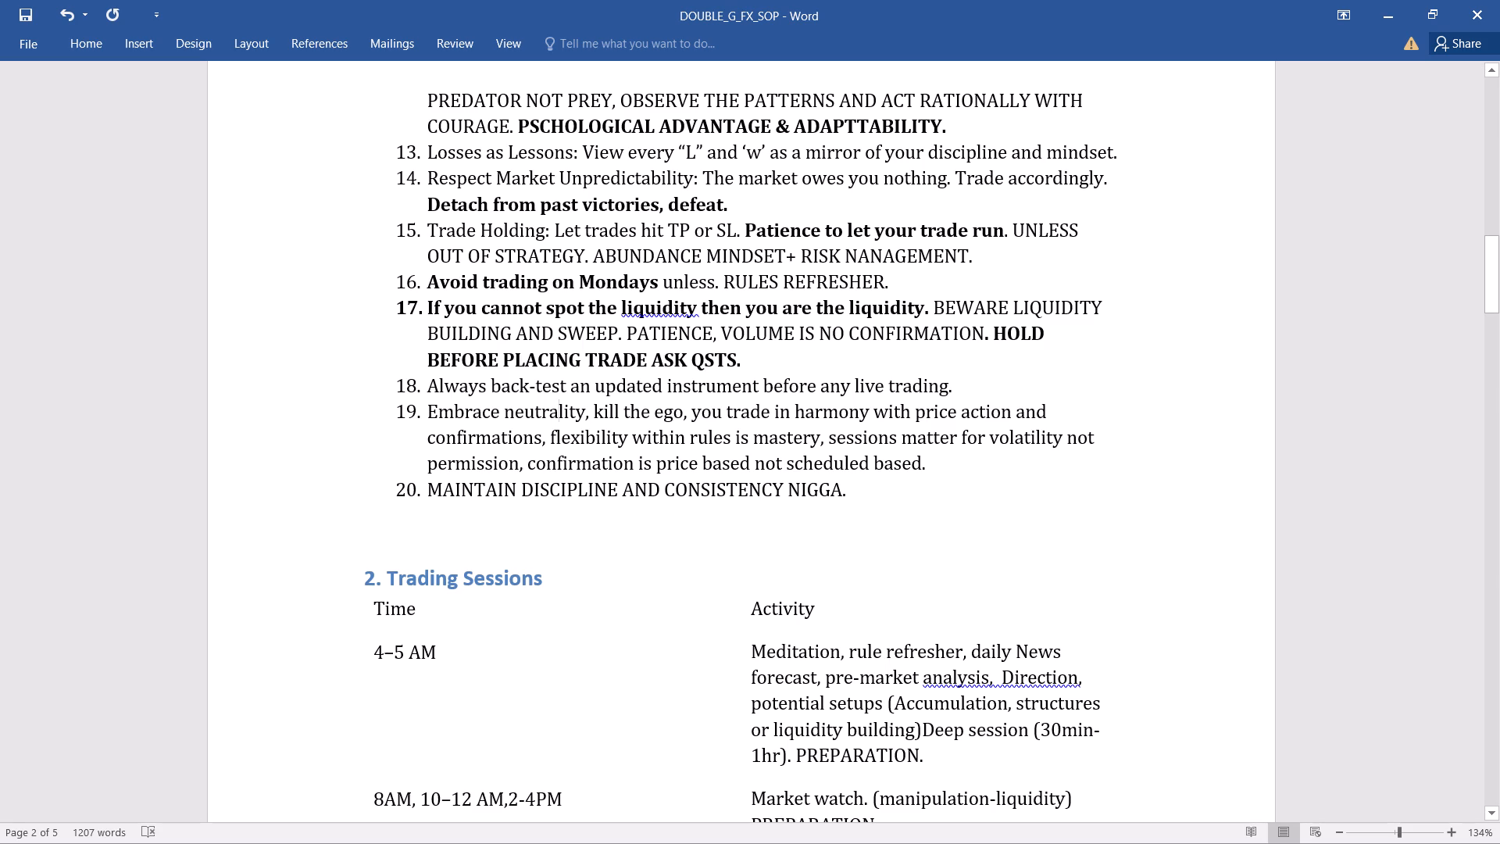
Review the Trading Sessions table and add "(TRADE" after "PREPARATION." in the 4–5 AM activity, returning to just before "TRADE".
scroll(632, 510, down, 5)
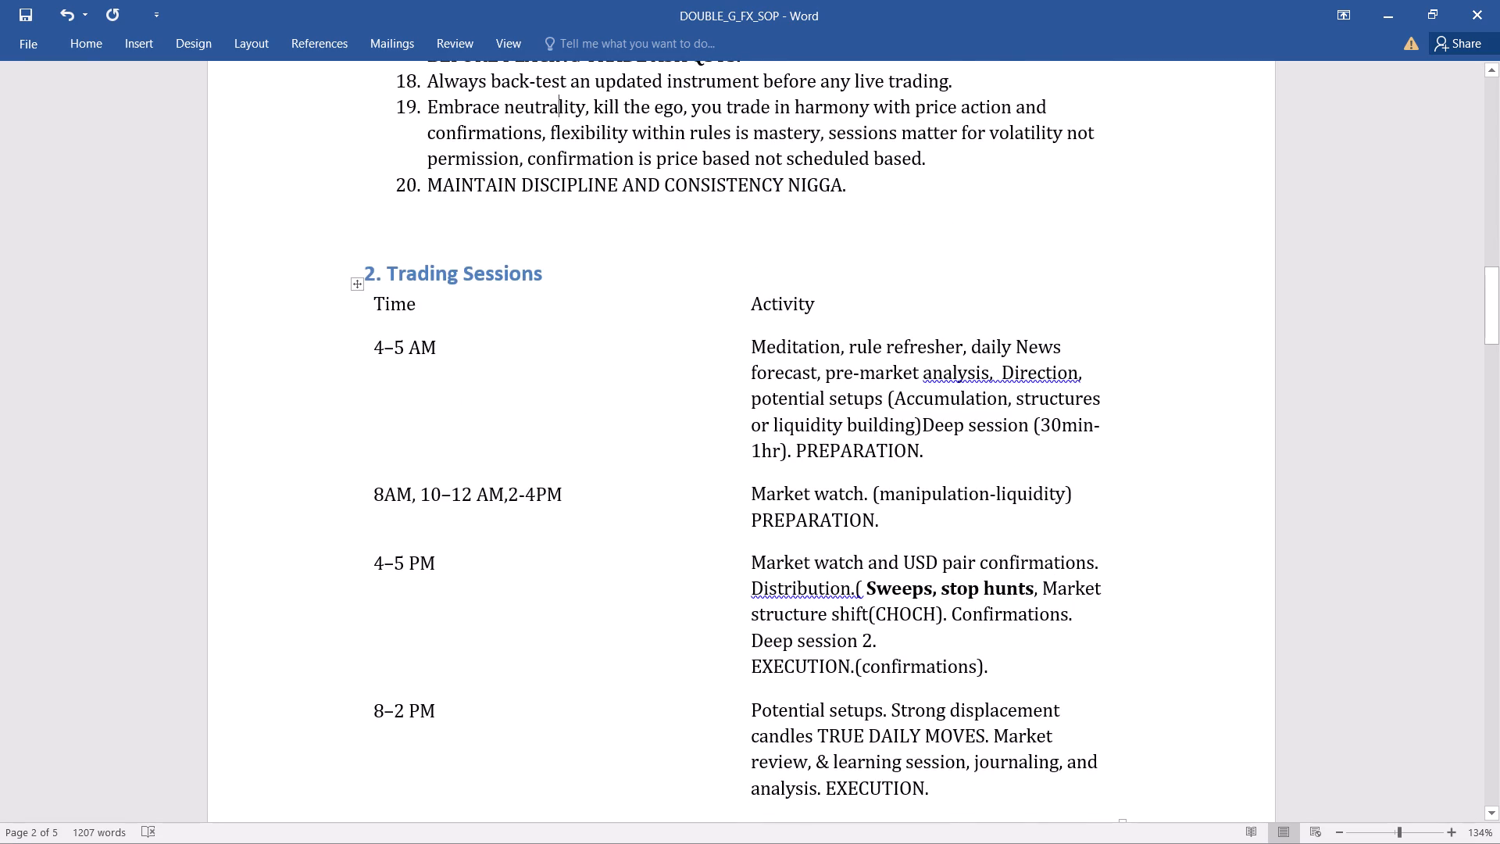
scroll(904, 415, down, 2)
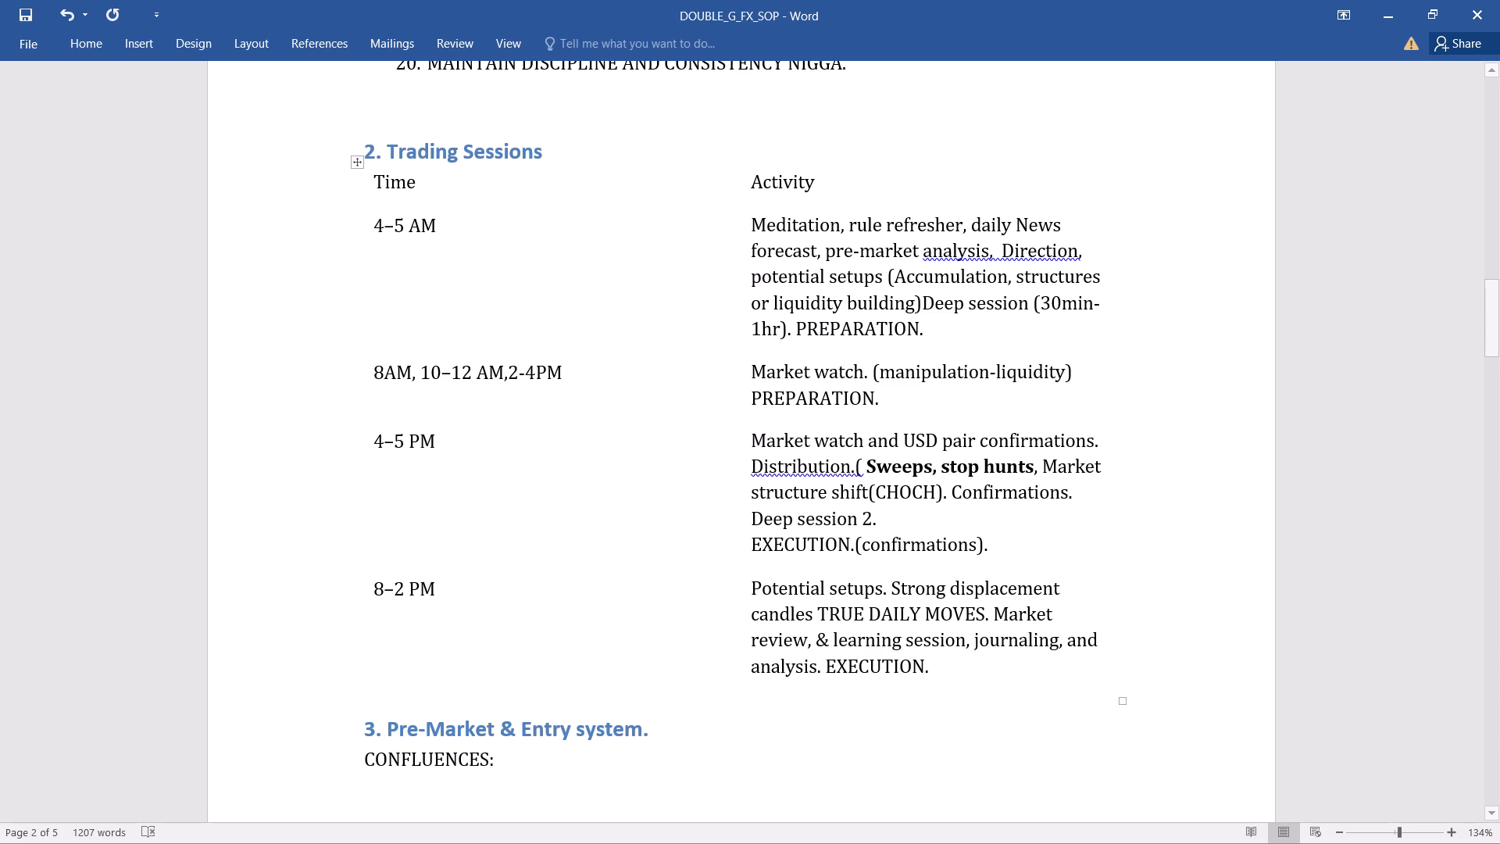
scroll(842, 456, down, 1)
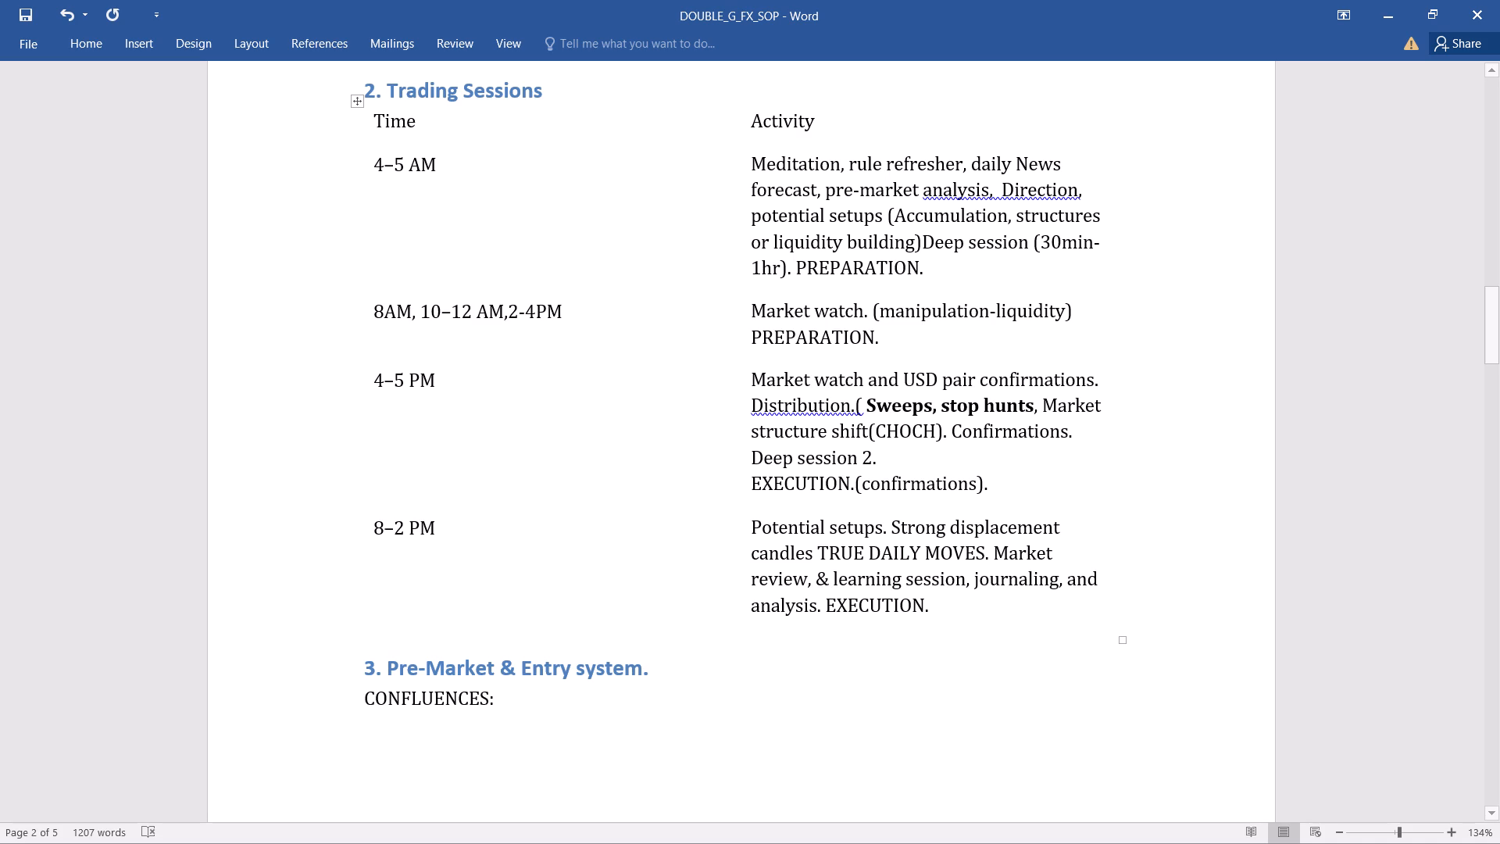
click(882, 334)
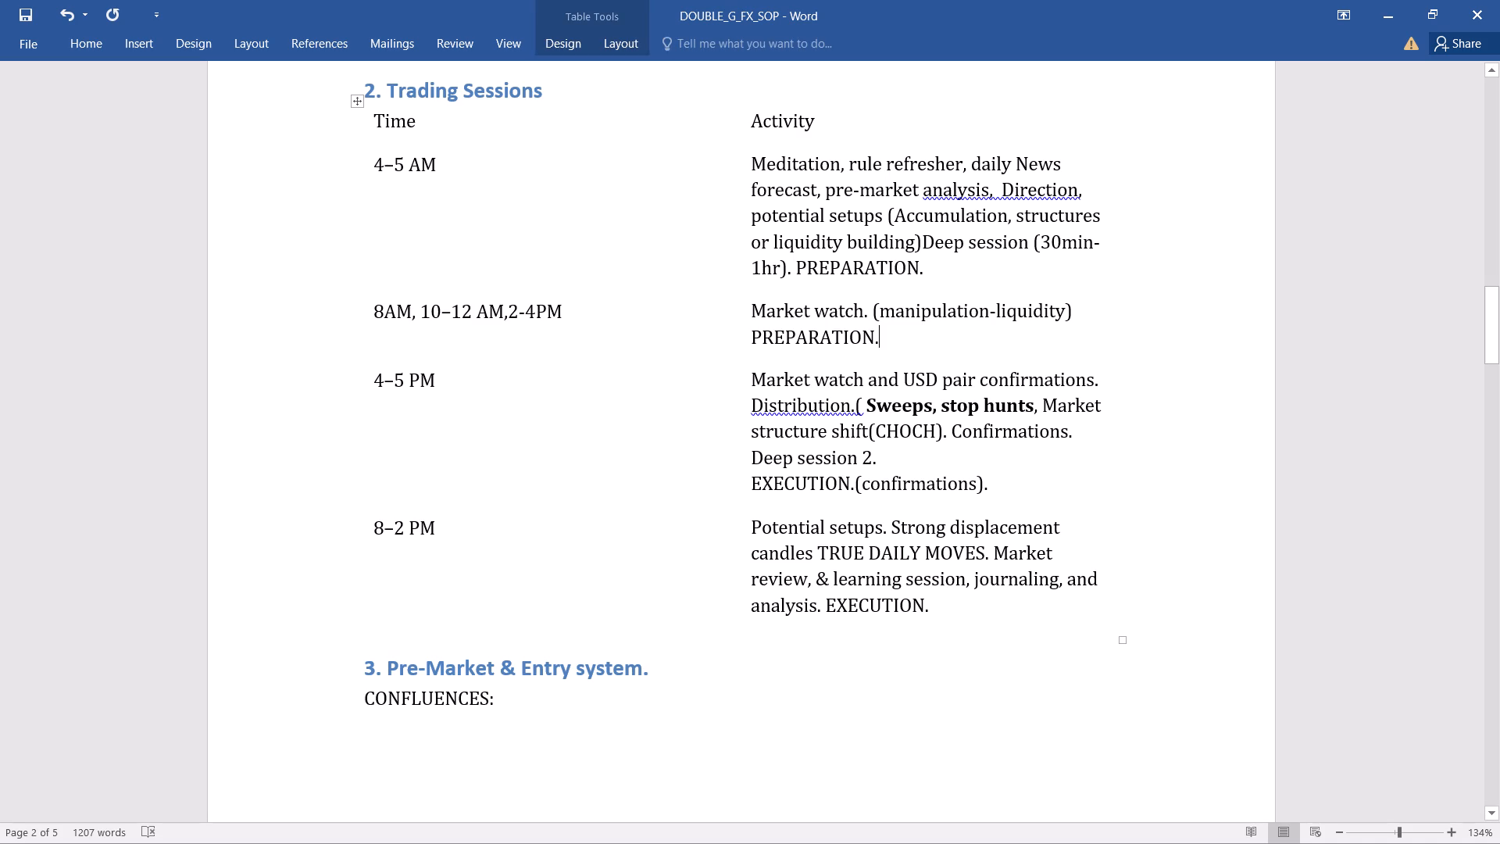
click(923, 275)
key(shift+parenleft)
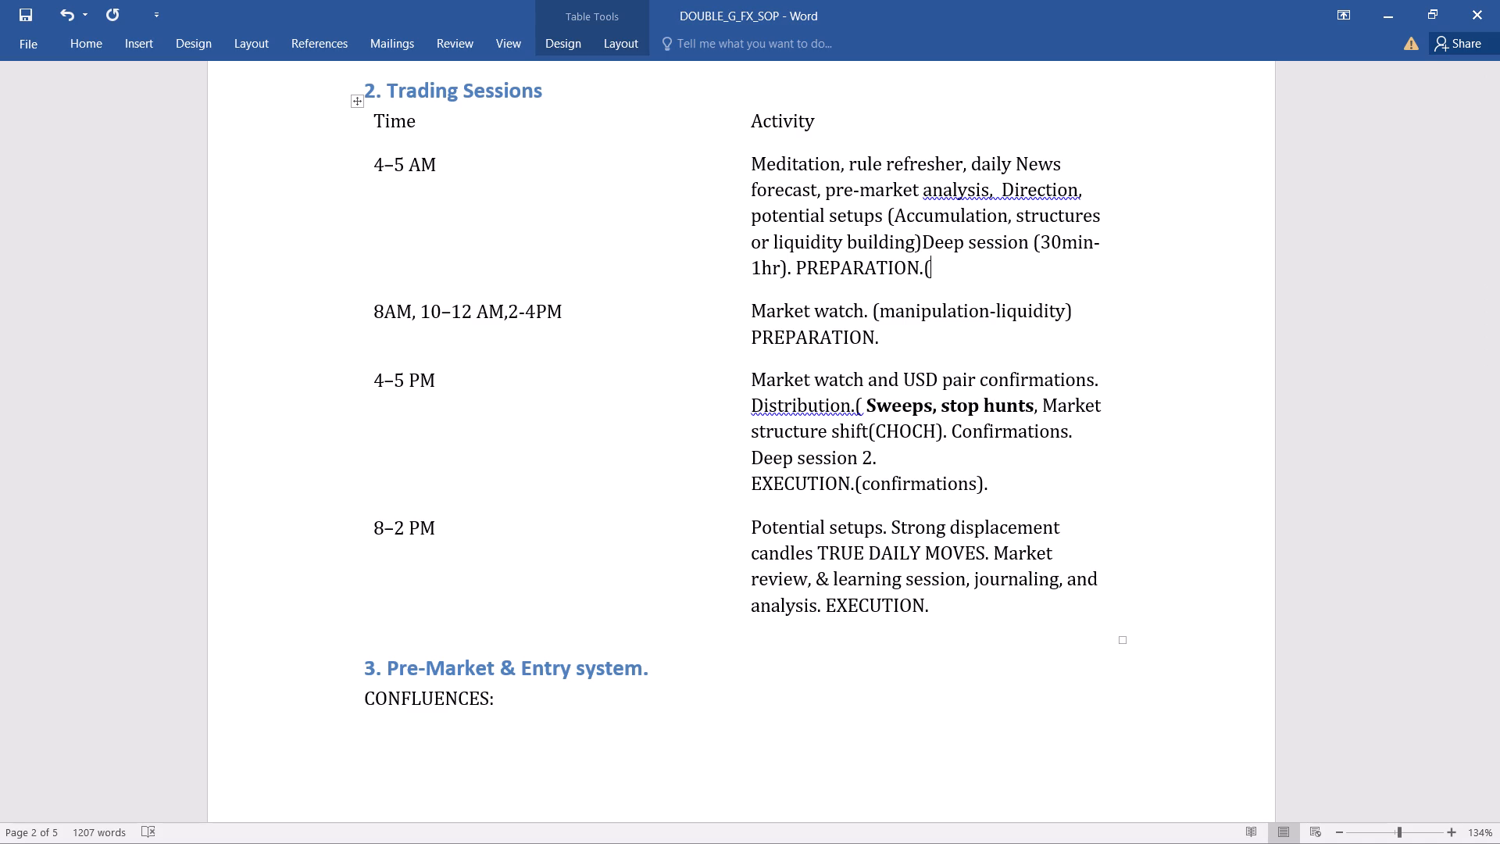
text(TRADE)
key(Left)
key(Left)
key(Left)
key(Left)
key(Left)
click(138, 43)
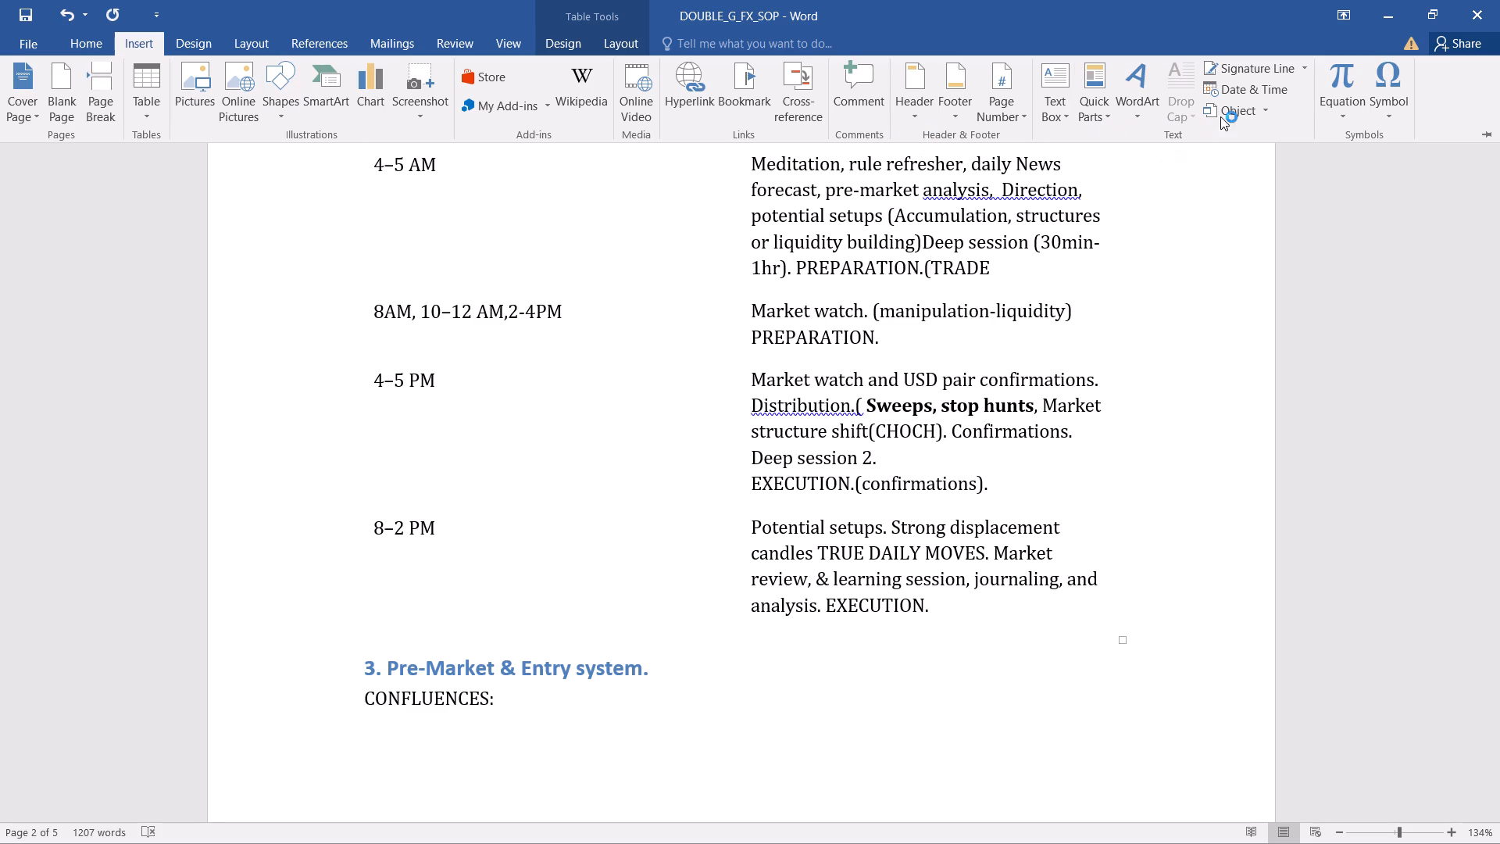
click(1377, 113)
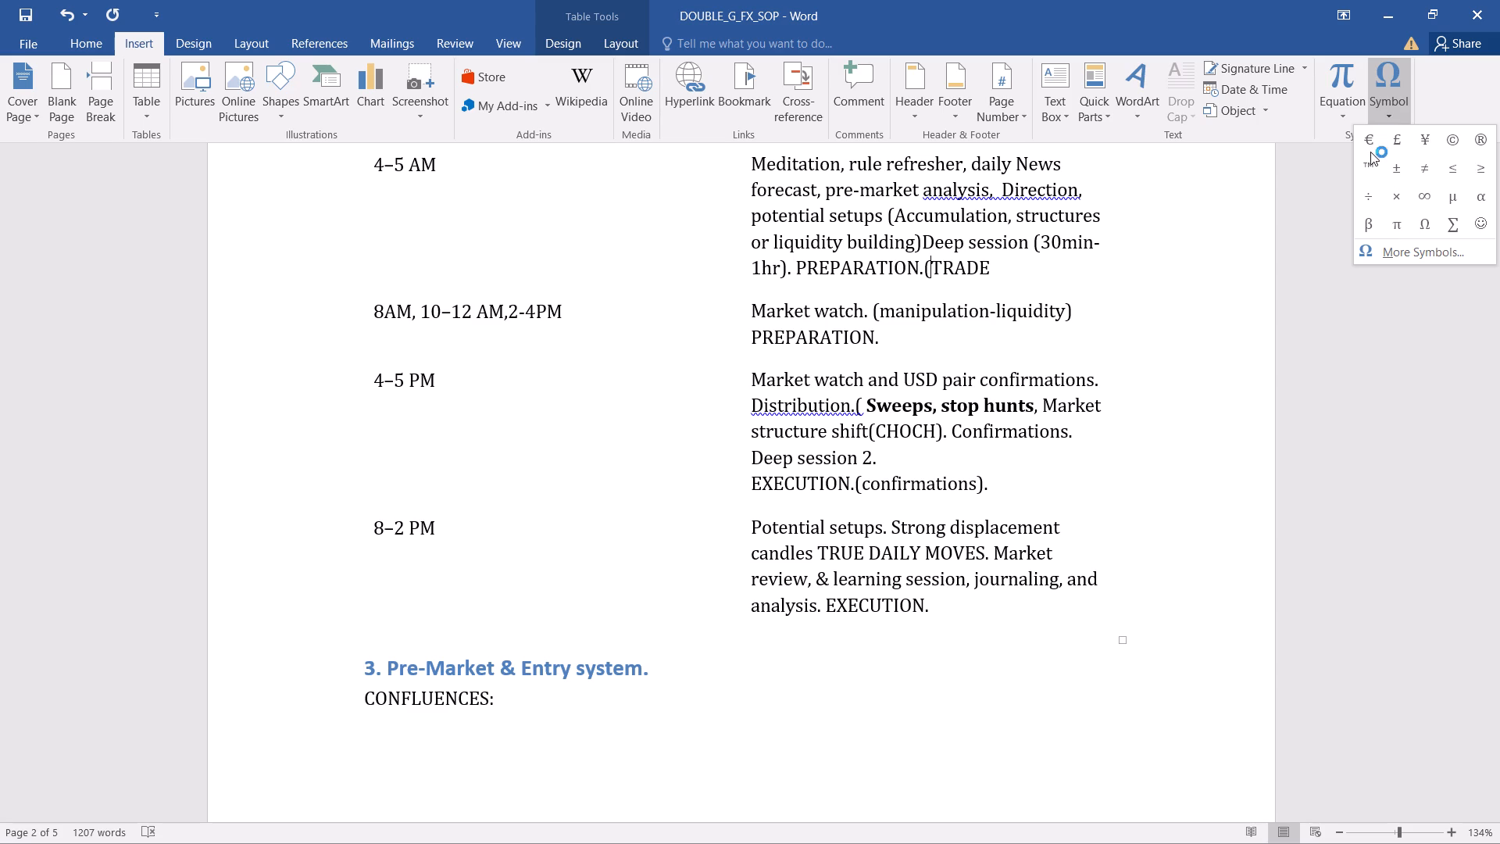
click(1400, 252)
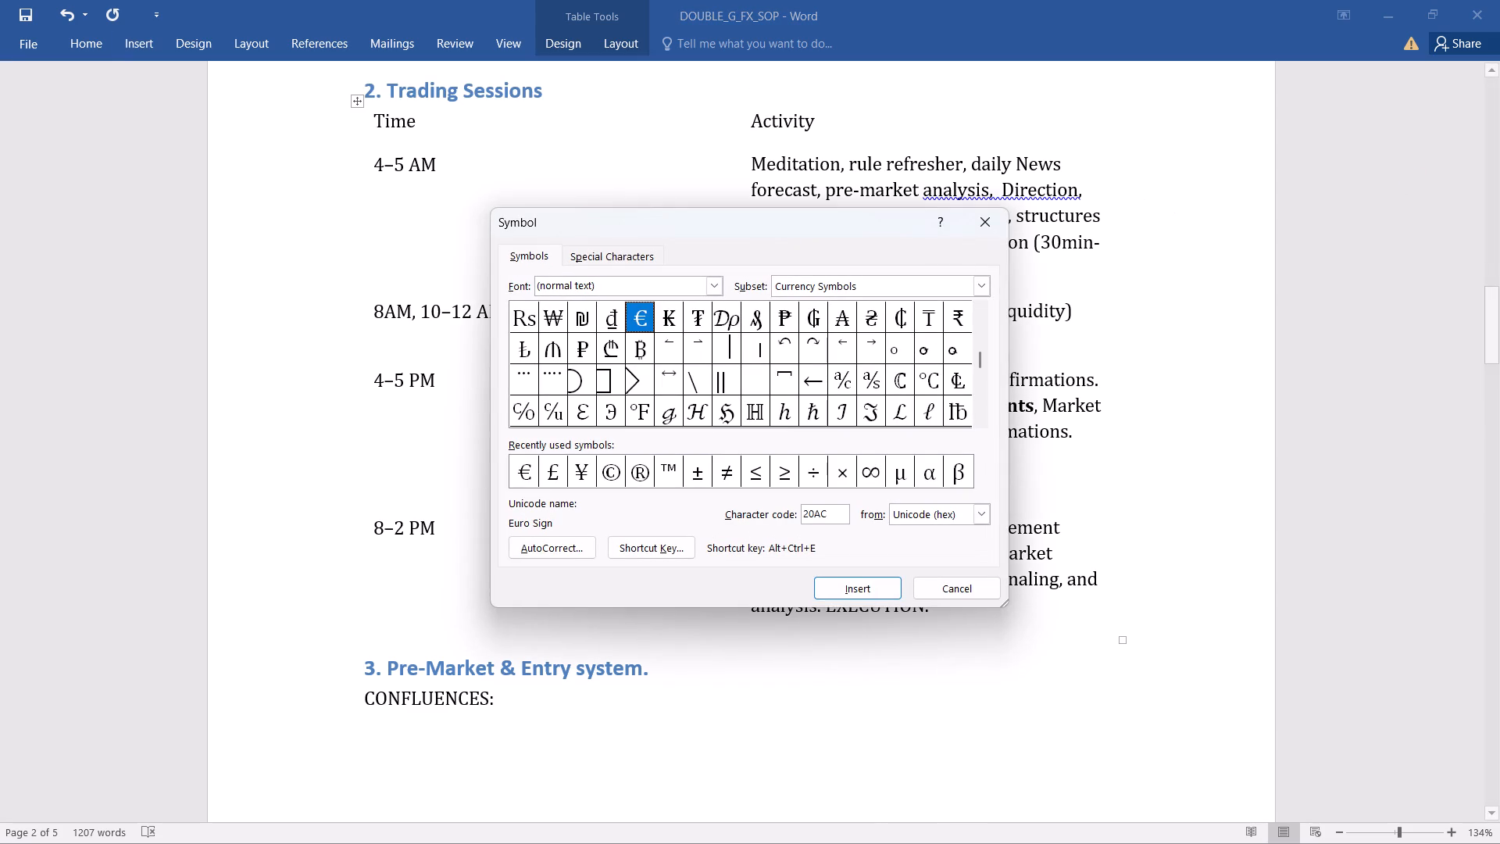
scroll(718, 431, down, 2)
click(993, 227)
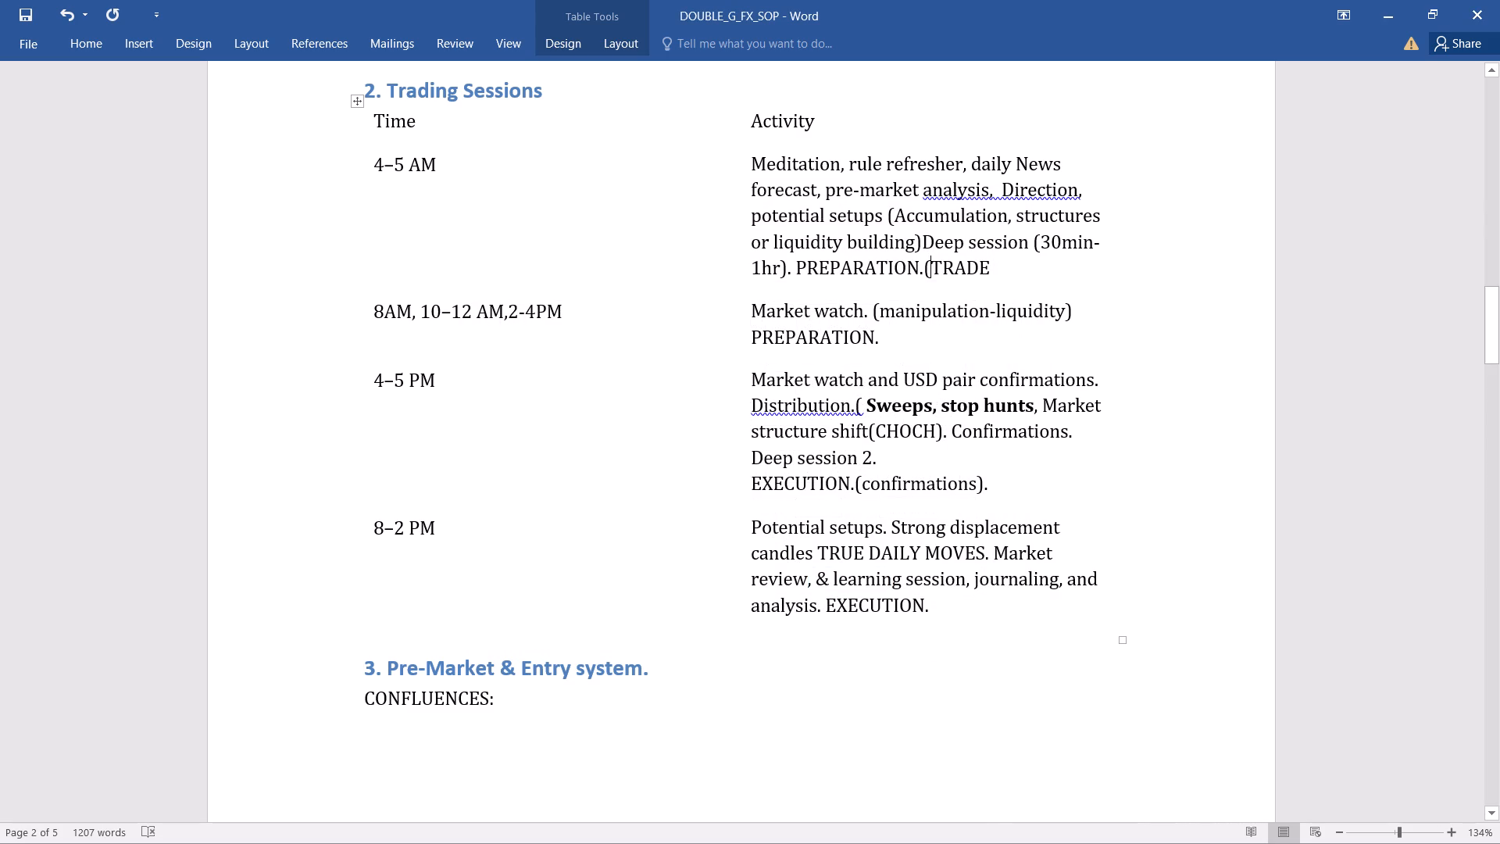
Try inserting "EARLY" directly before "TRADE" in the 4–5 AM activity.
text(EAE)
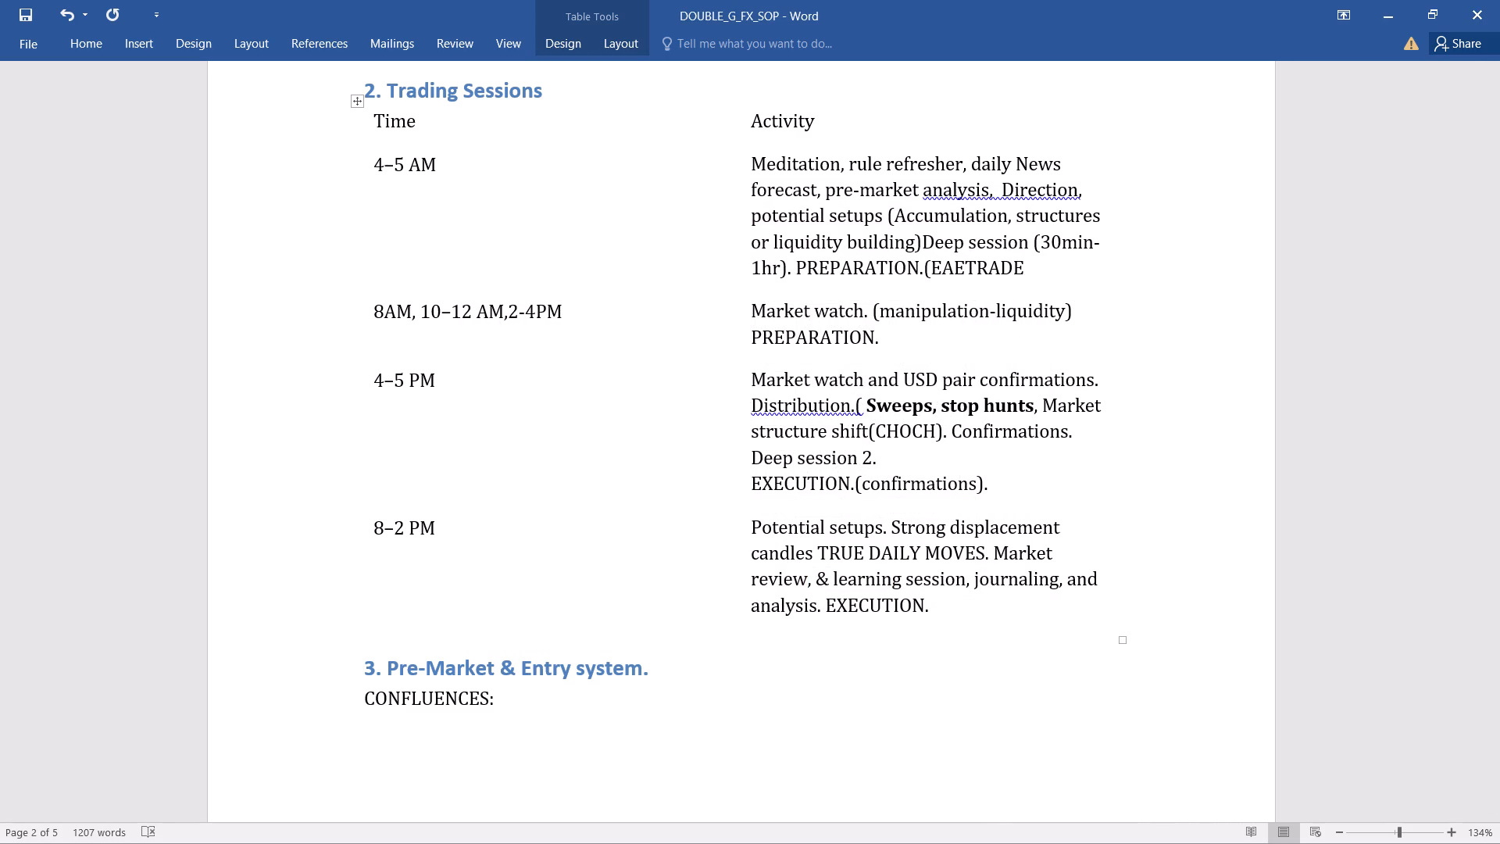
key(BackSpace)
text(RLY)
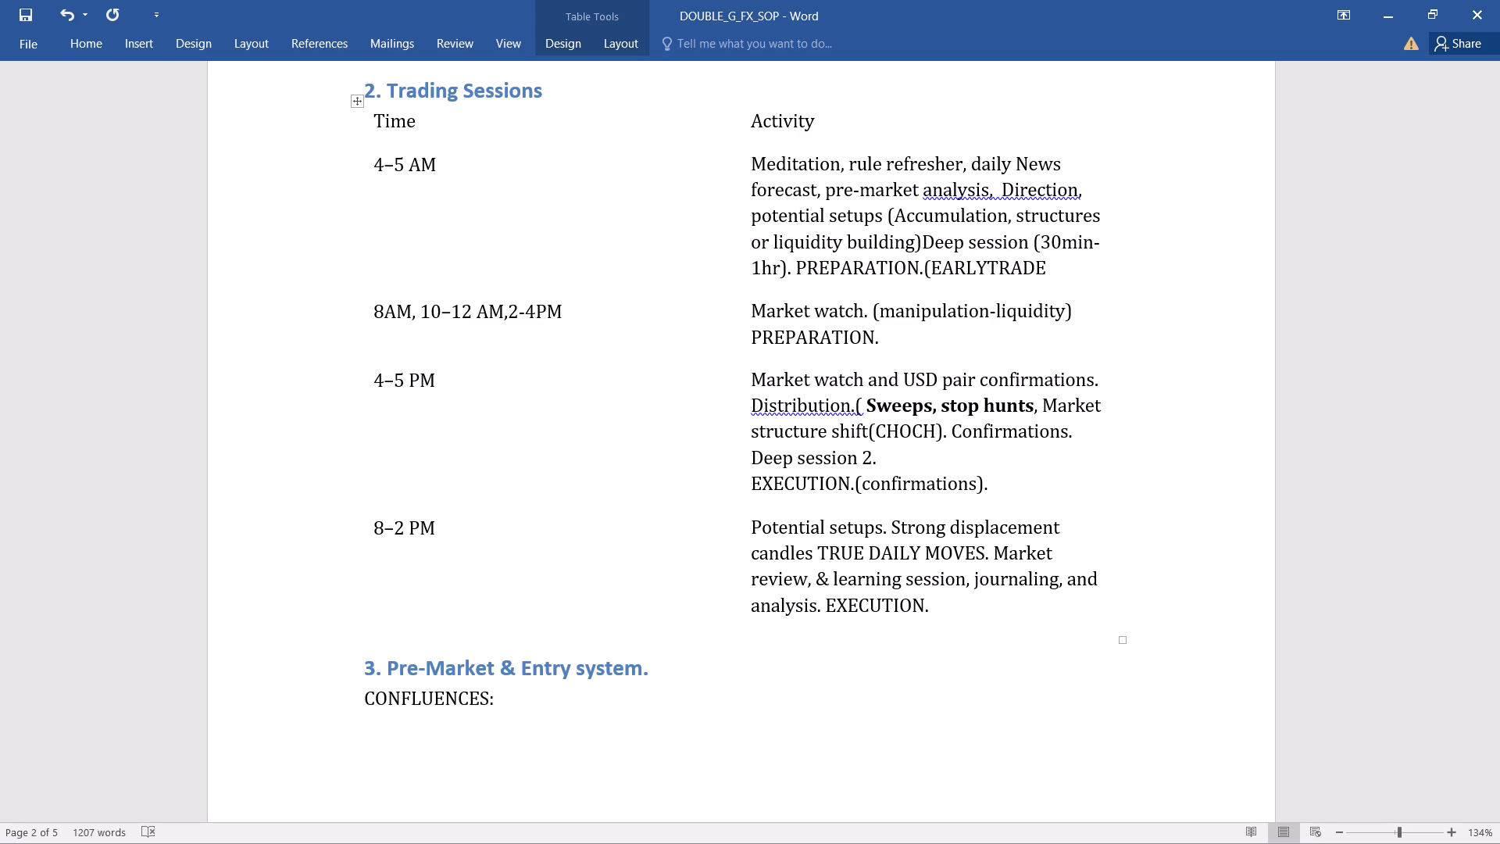
Replace "EARLYTRADE" after "PREPARATION.(" in the 4–5 AM activity with " Early confirmatioin trades)".
key(Right)
key(Right)
key(Right)
key(Right)
key(Right)
key(Right)
key(BackSpace)
key(BackSpace)
key(BackSpace)
key(BackSpace)
key(BackSpace)
key(BackSpace)
key(BackSpace)
key(BackSpace)
key(BackSpace)
key(BackSpace)
key(BackSpace)
key(space)
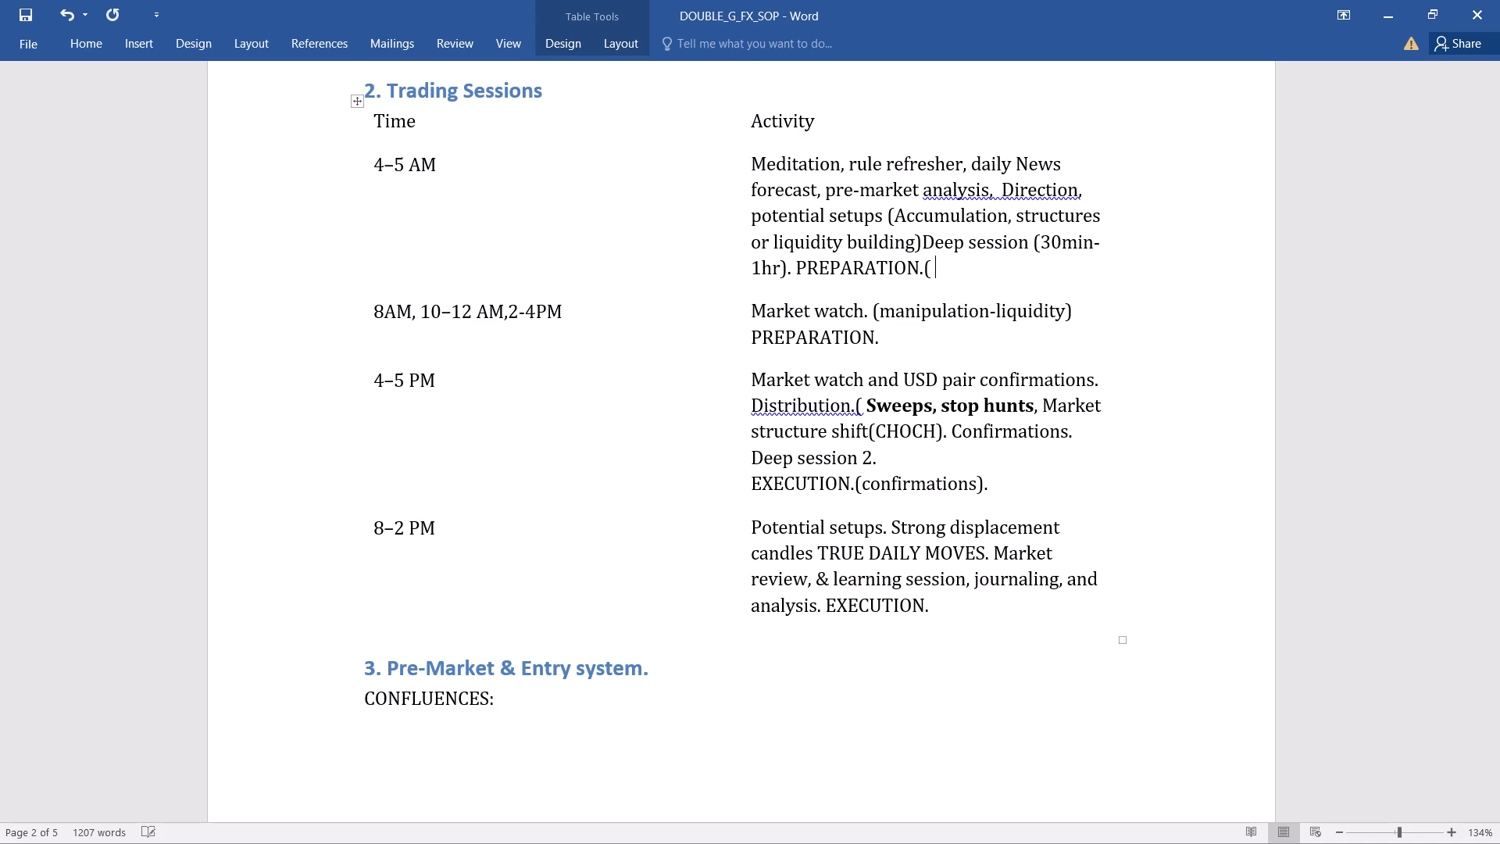
text(arly confirmatioin tradse)
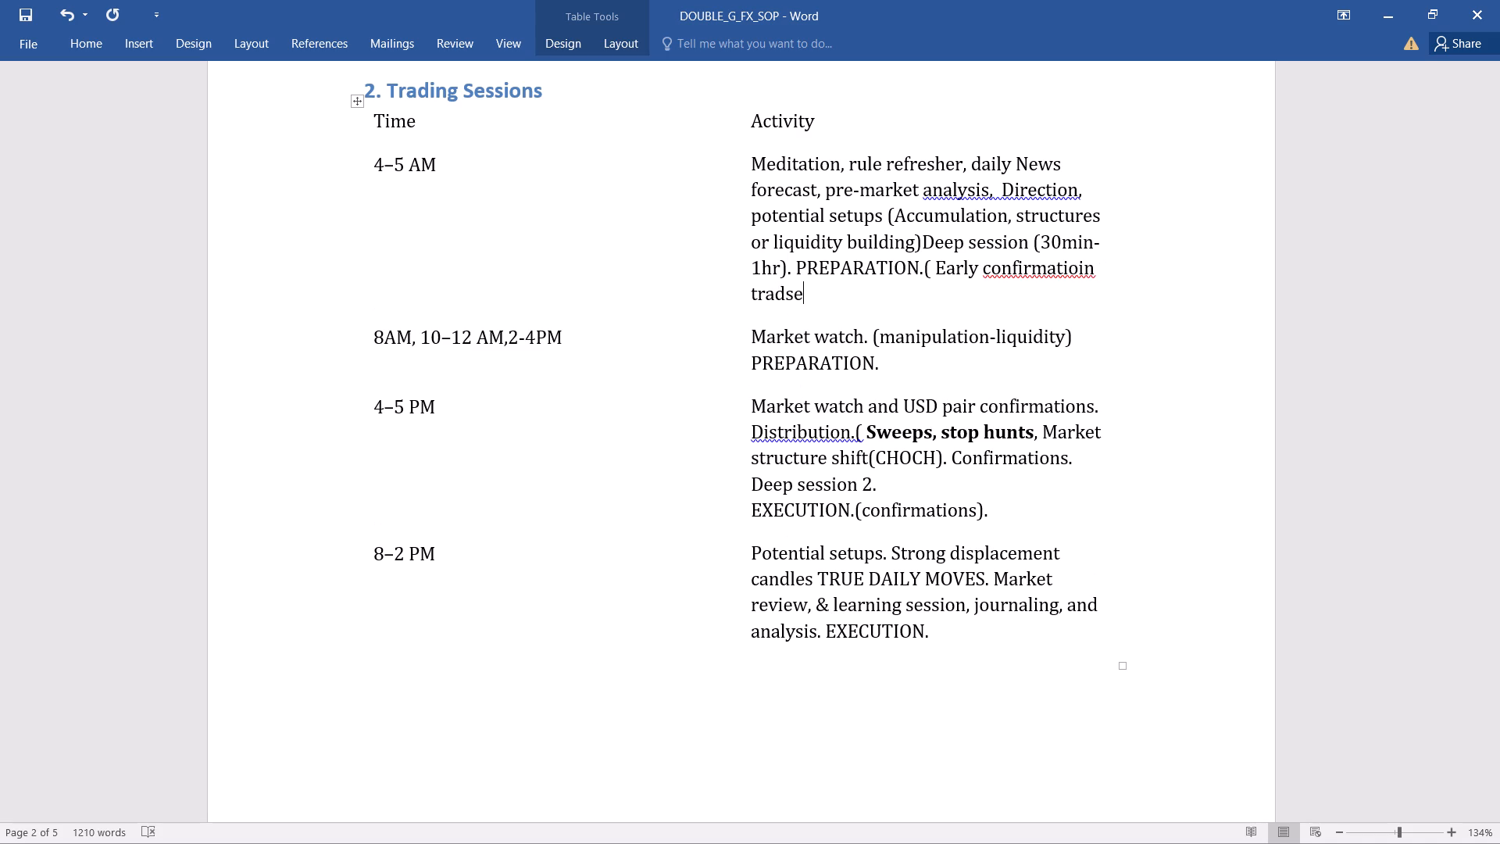
key(BackSpace)
key(BackSpace)
text(es)
key(shift+parenright)
key(Down)
Add an opening parenthesis after "PREPARATION." in the activity of the 8AM, 10–12 AM, 2-4PM row.
click(916, 353)
key(9)
key(BackSpace)
key(shift+parenleft)
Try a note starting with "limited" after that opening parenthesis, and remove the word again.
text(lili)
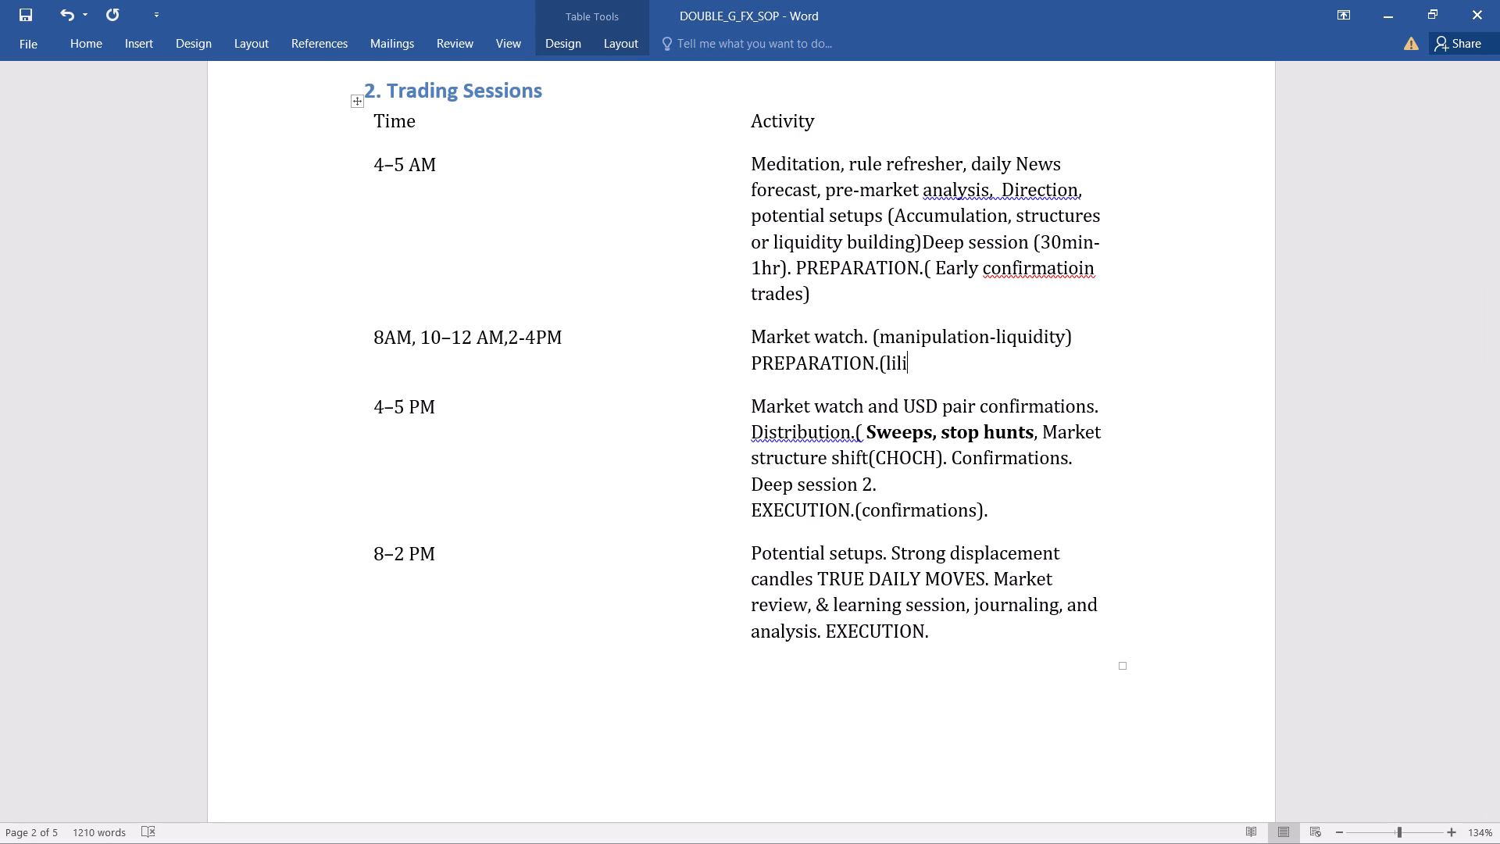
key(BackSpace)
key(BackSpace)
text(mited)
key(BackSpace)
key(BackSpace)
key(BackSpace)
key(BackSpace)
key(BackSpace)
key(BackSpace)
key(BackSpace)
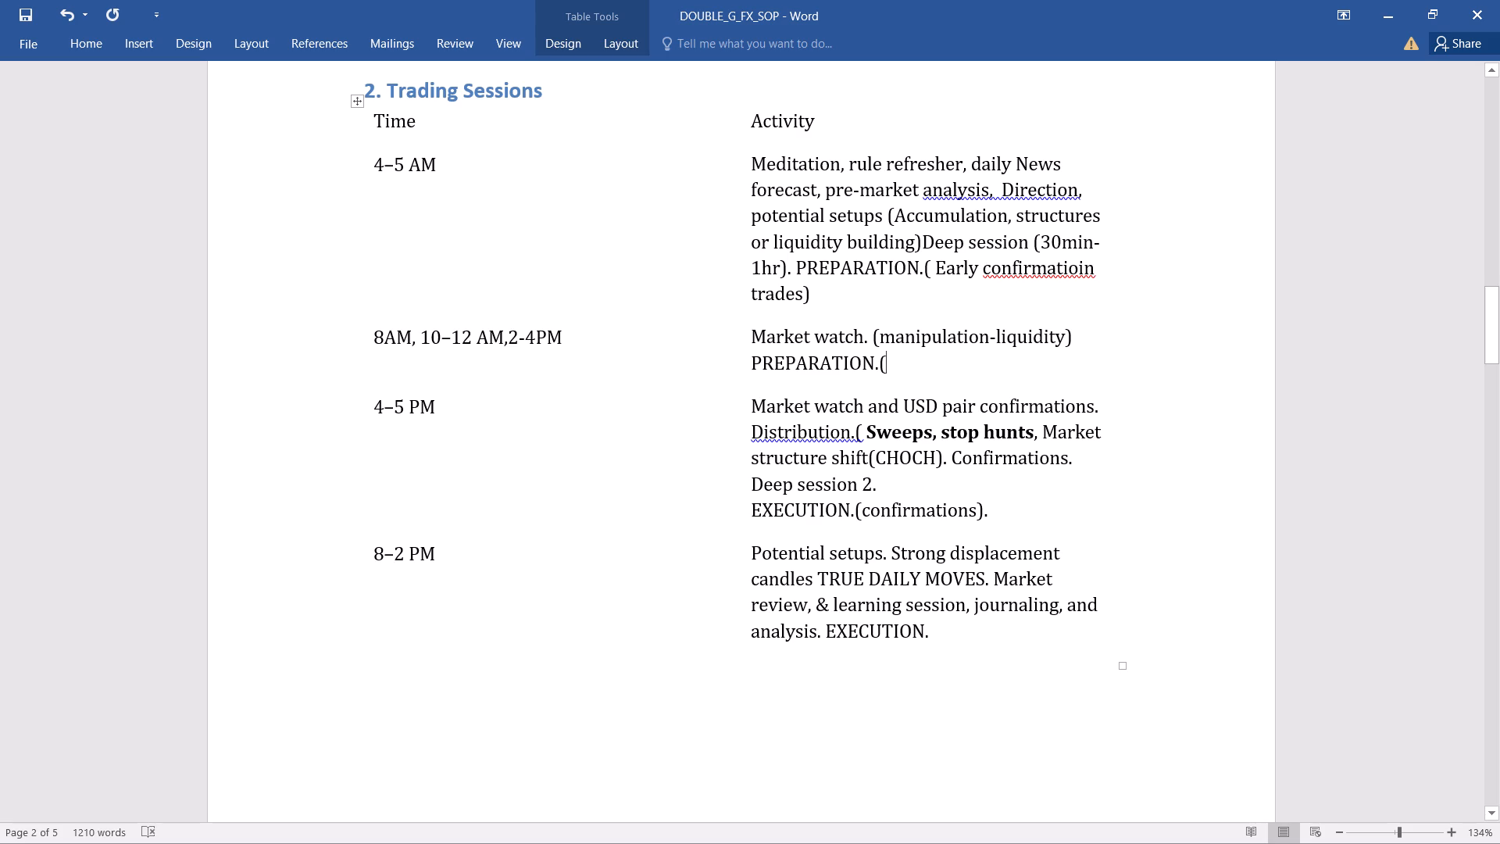
Remove "8AM," from the second session's time so the cell reads "10–12 AM,2-4PM".
drag(405, 334, 362, 346)
key(BackSpace)
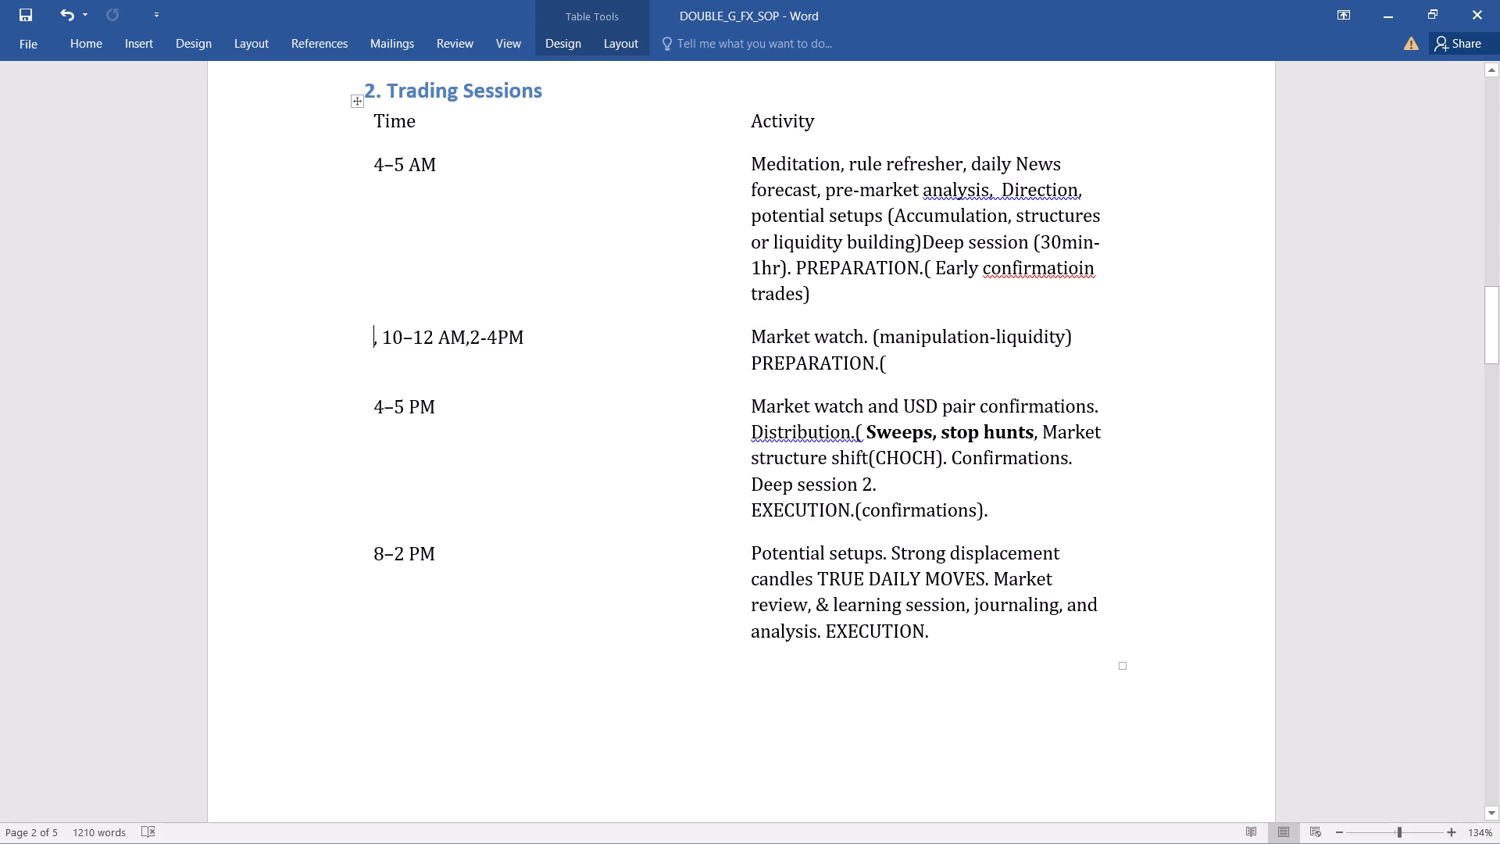
click(383, 344)
key(BackSpace)
key(BackSpace)
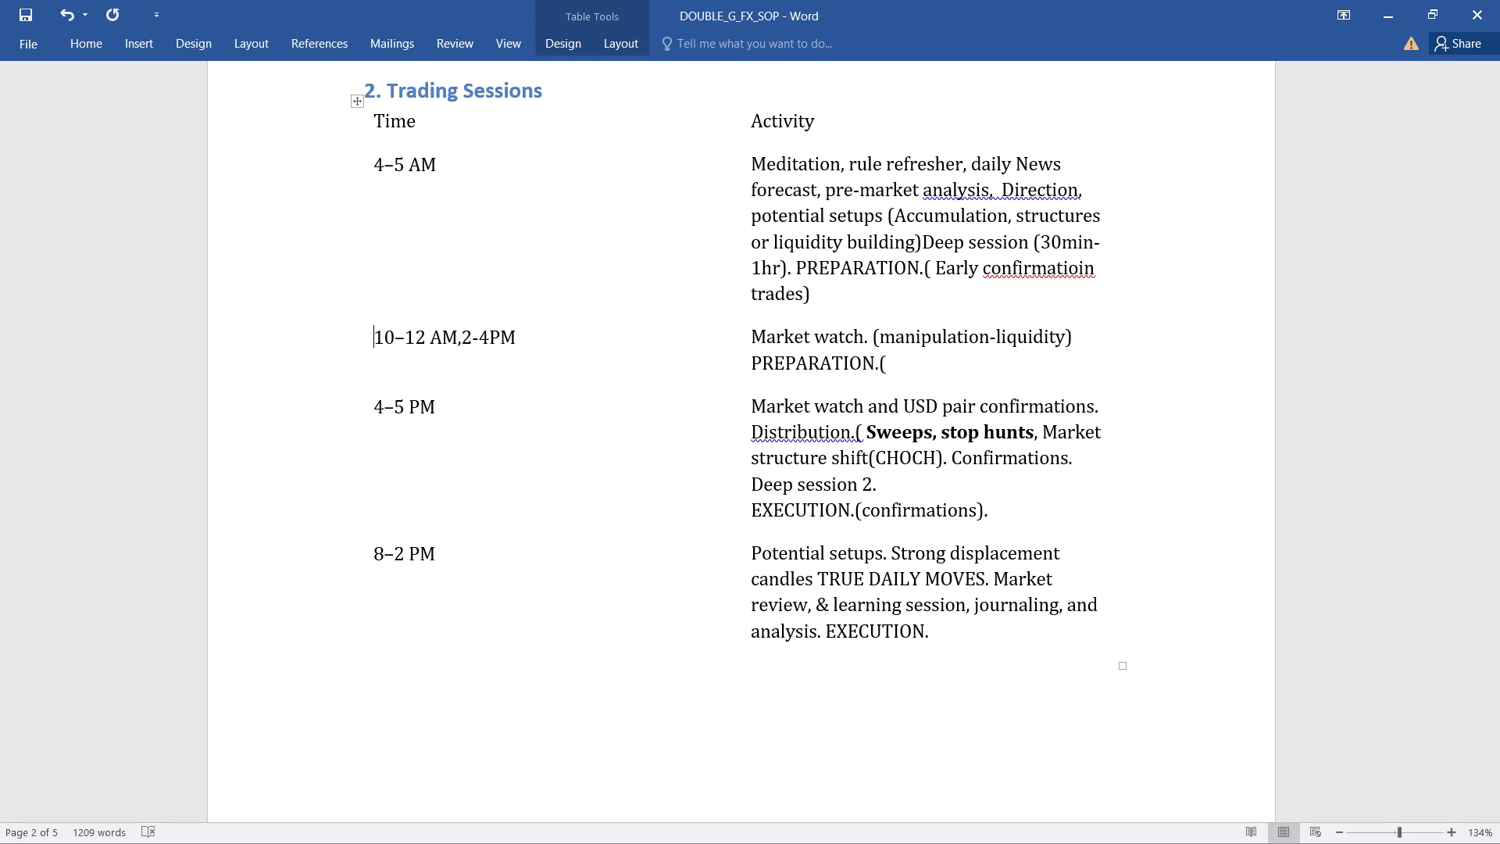
key(Right)
key(BackSpace)
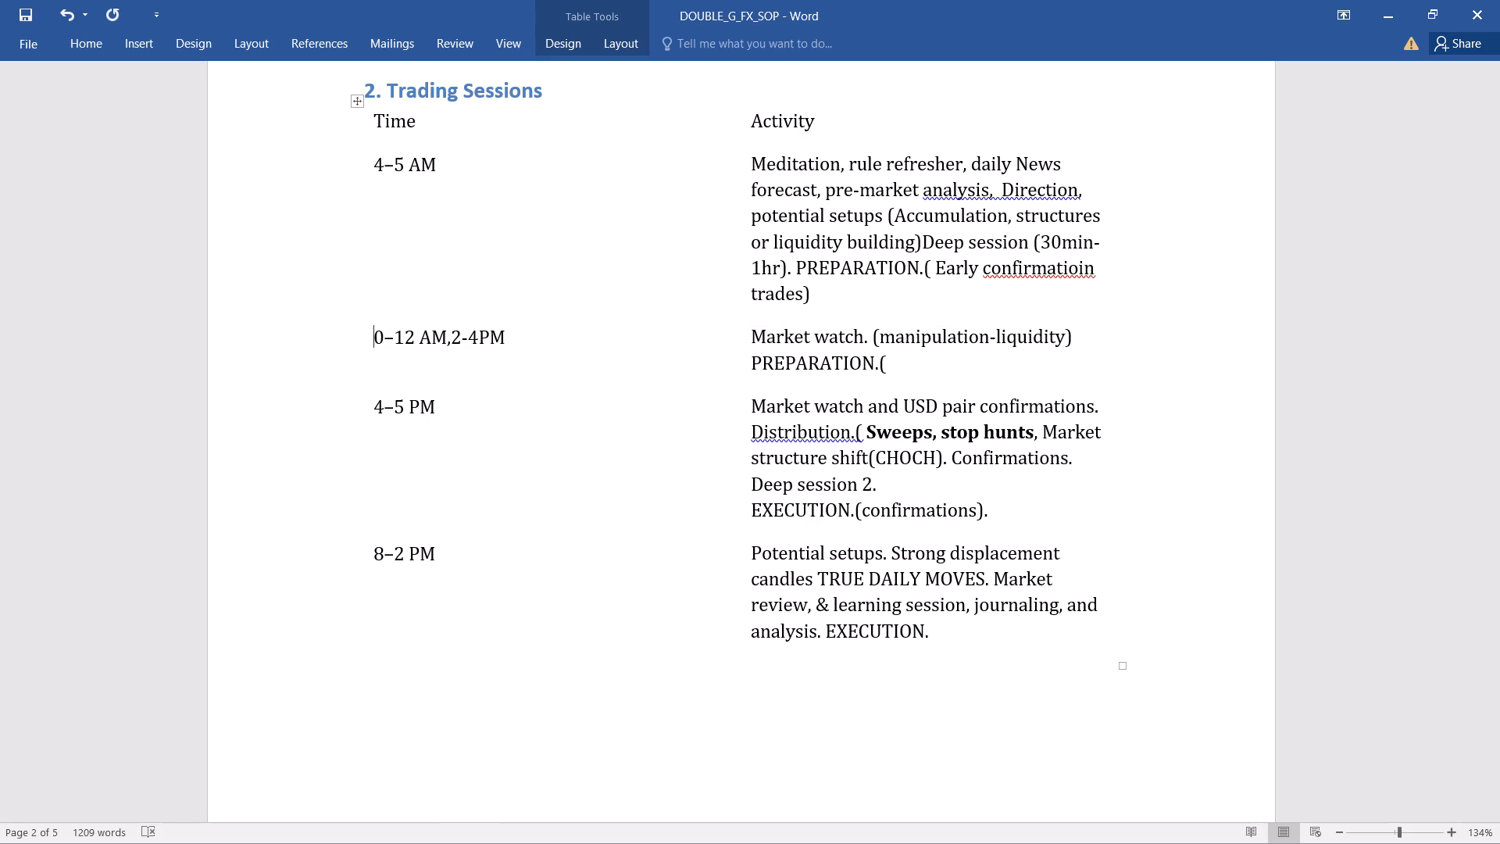
key(1)
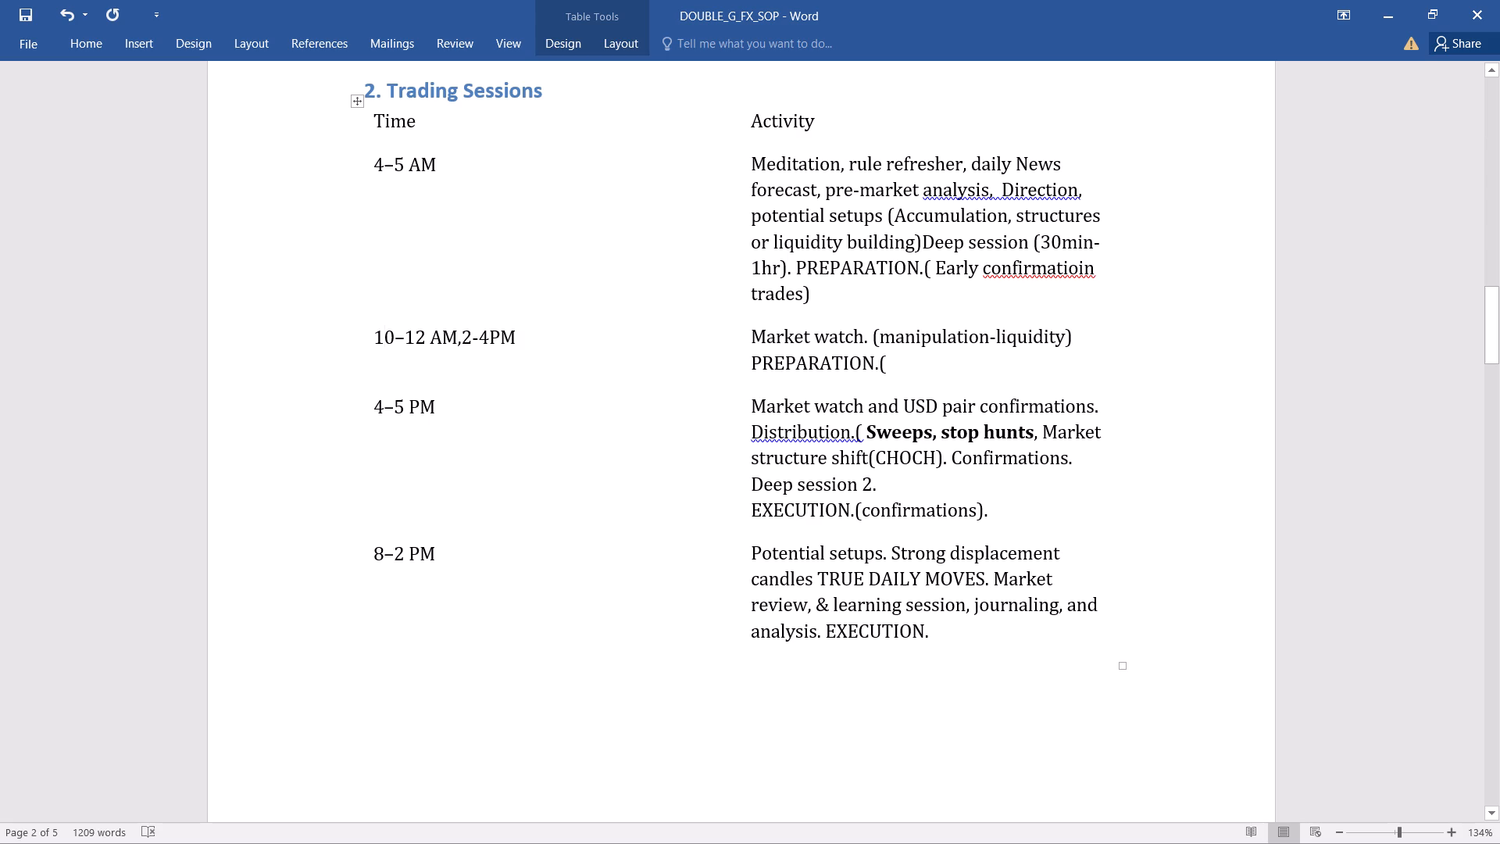
Correct "confirmatioin" to "confirmation" in the 4–5 AM activity.
click(905, 349)
click(895, 360)
click(1081, 265)
key(BackSpace)
key(Down)
key(Down)
key(Down)
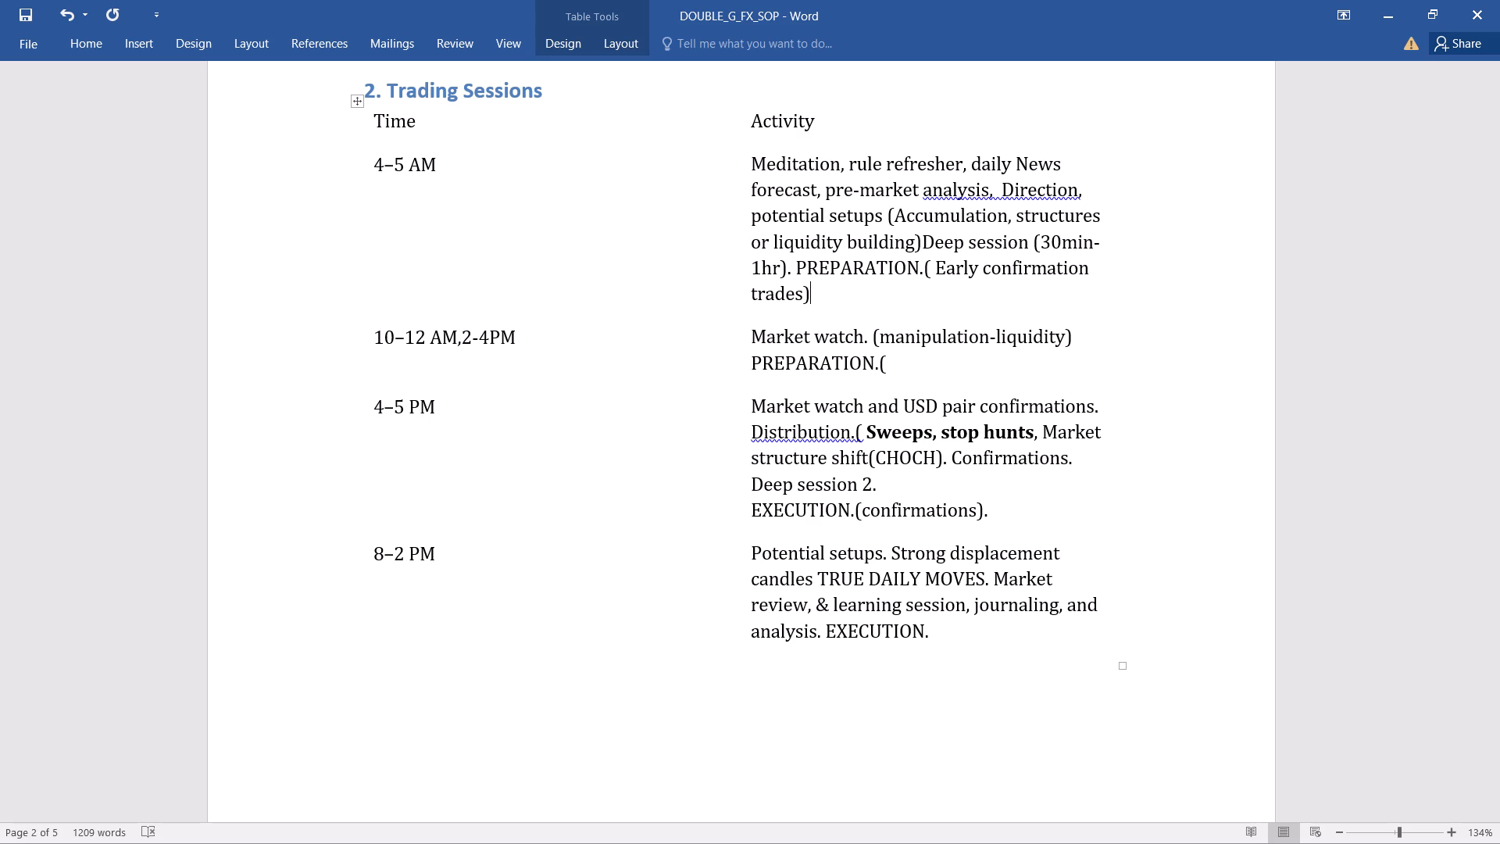
key(Right)
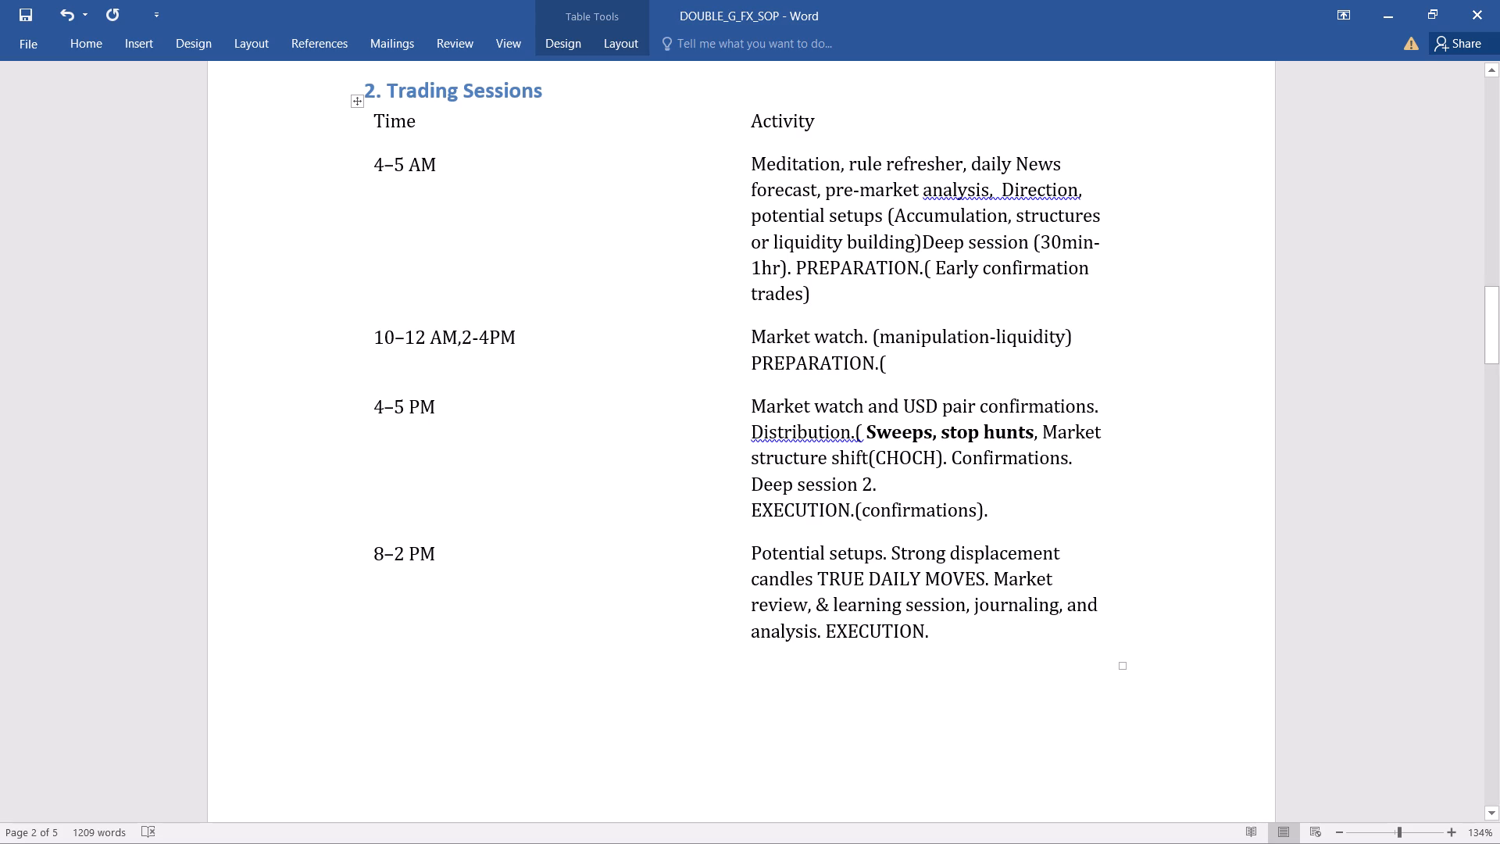
Insert a space between "PREPARATION." and the opening parenthesis in the 10–12 AM, 2-4PM activity.
click(930, 349)
click(913, 374)
click(877, 372)
key(space)
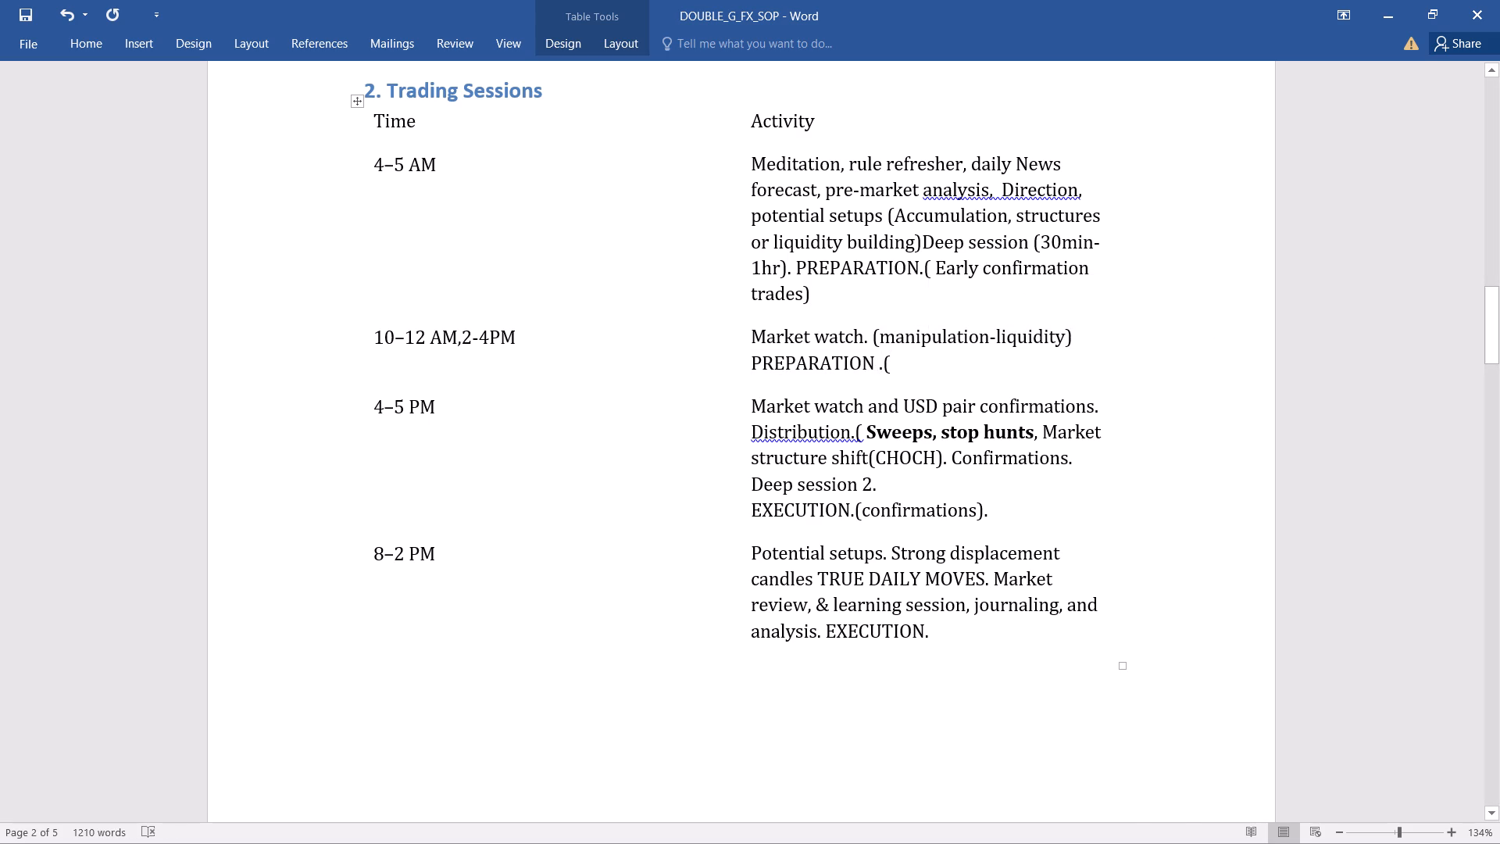
click(880, 369)
key(BackSpace)
key(Right)
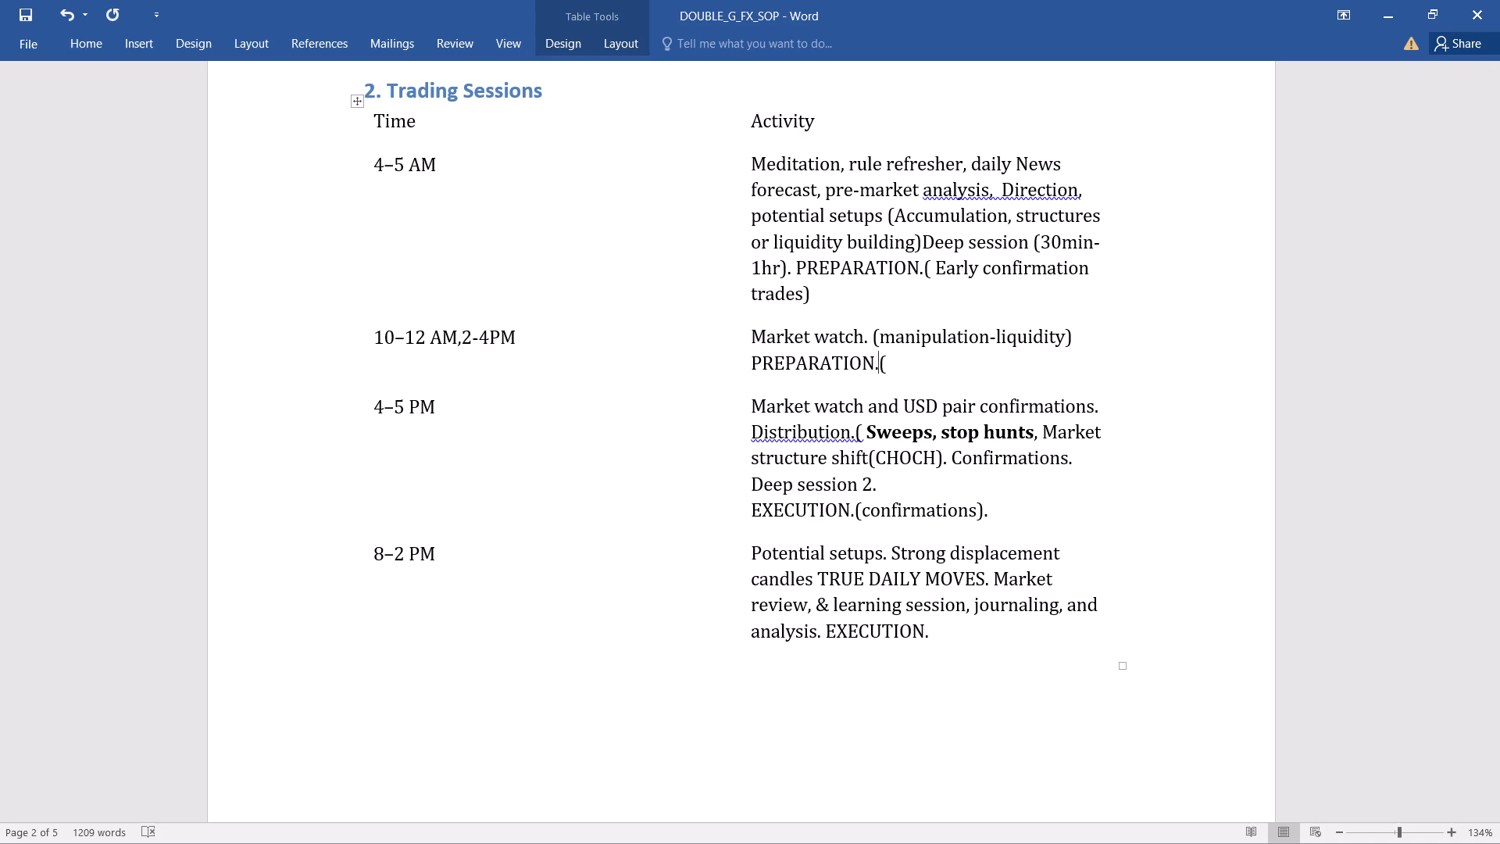
key(space)
Complete the parenthesis after "PREPARATION." in the 10–12 AM, 2-4PM activity so it reads "(No placing trades)".
double_click(885, 367)
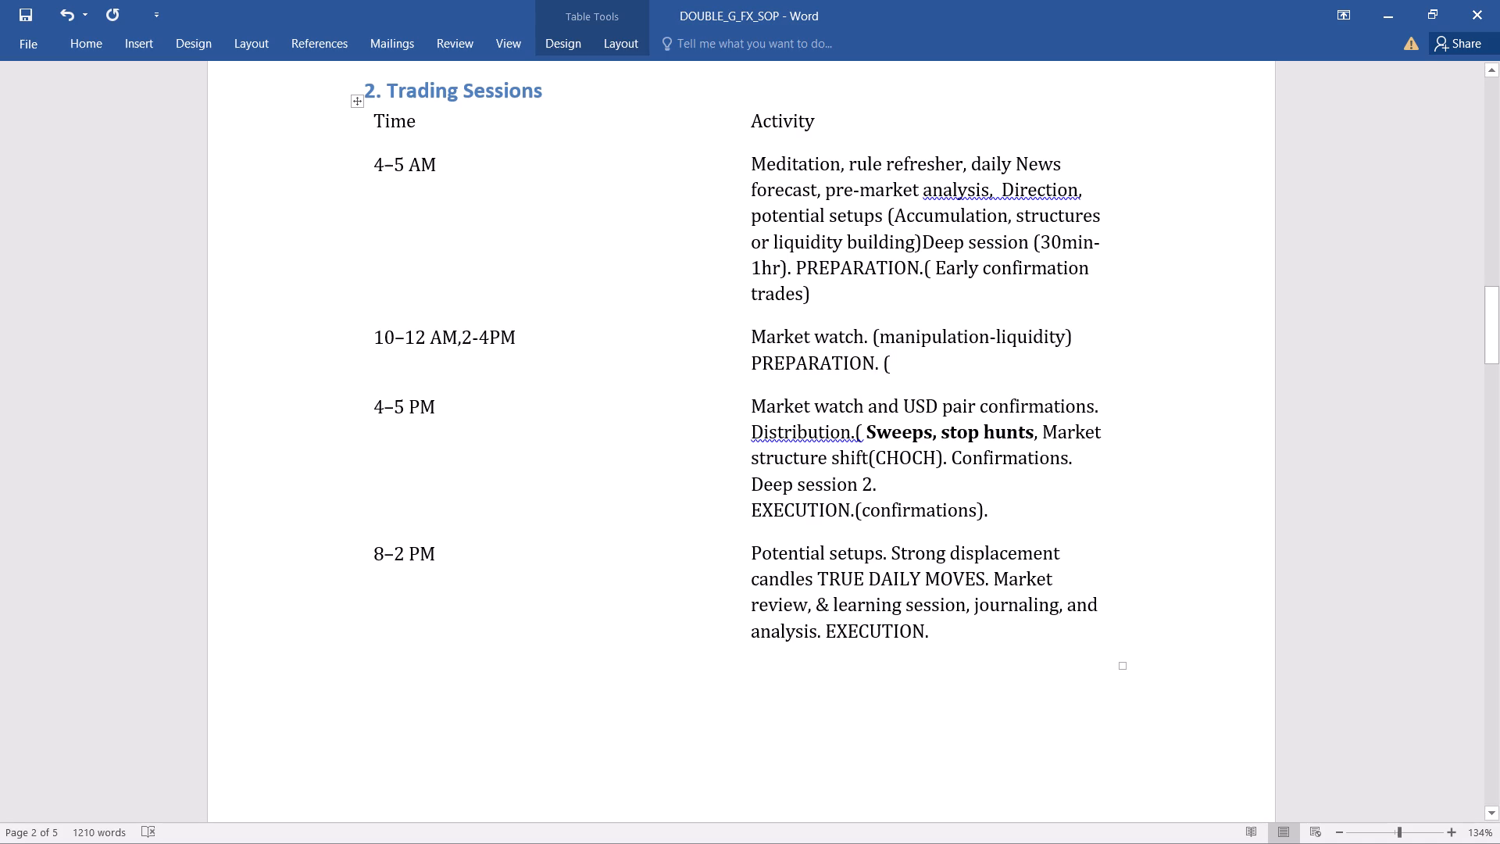
text(no tra)
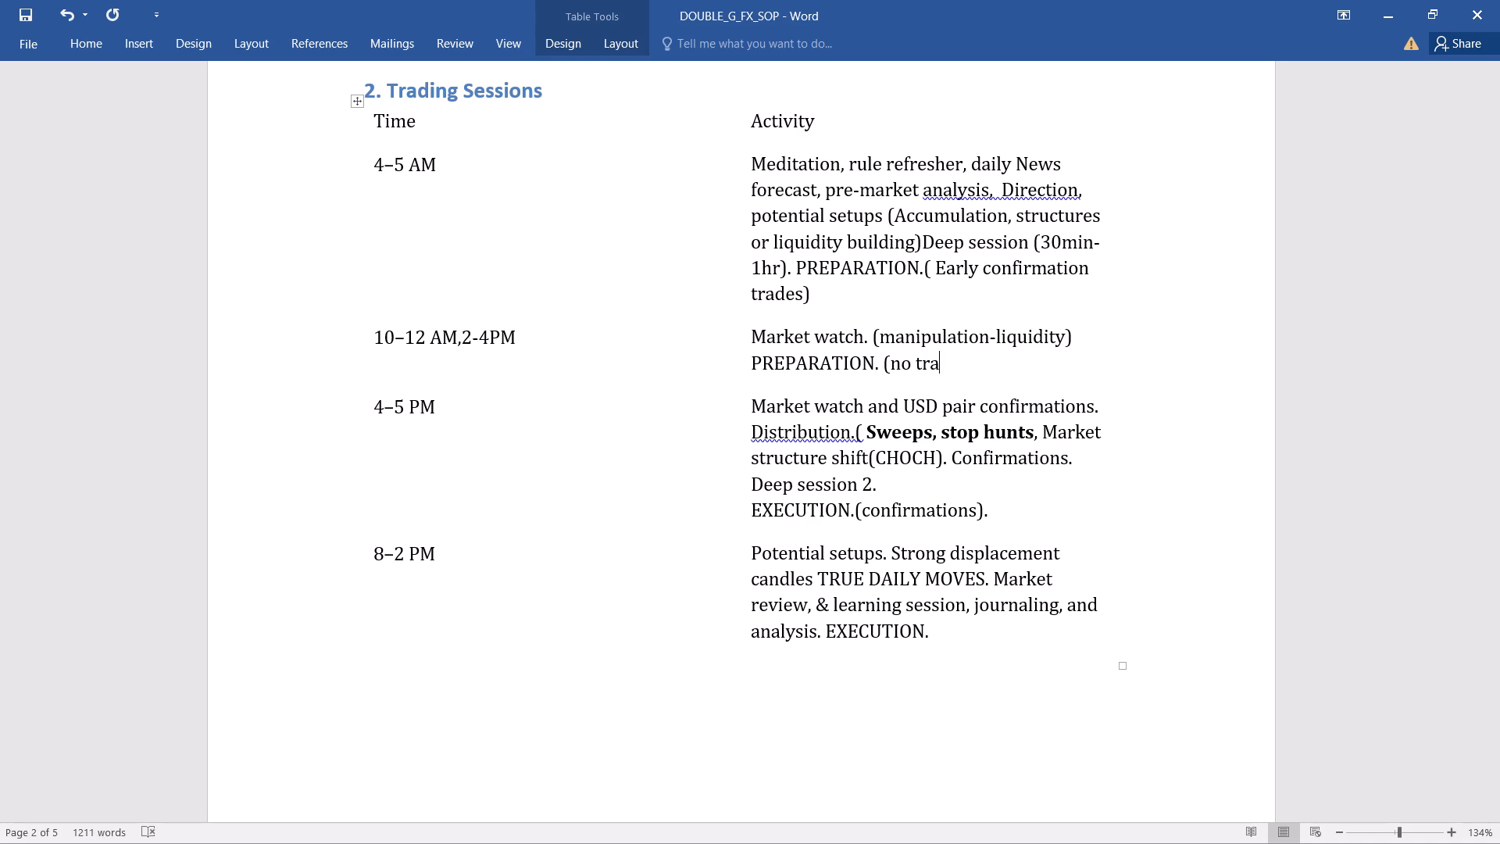
key(BackSpace)
key(BackSpace)
key(BackSpace)
key(BackSpace)
key(BackSpace)
key(BackSpace)
key(BackSpace)
key(BackSpace)
key(BackSpace)
text(plas)
key(BackSpace)
text(cing trades)
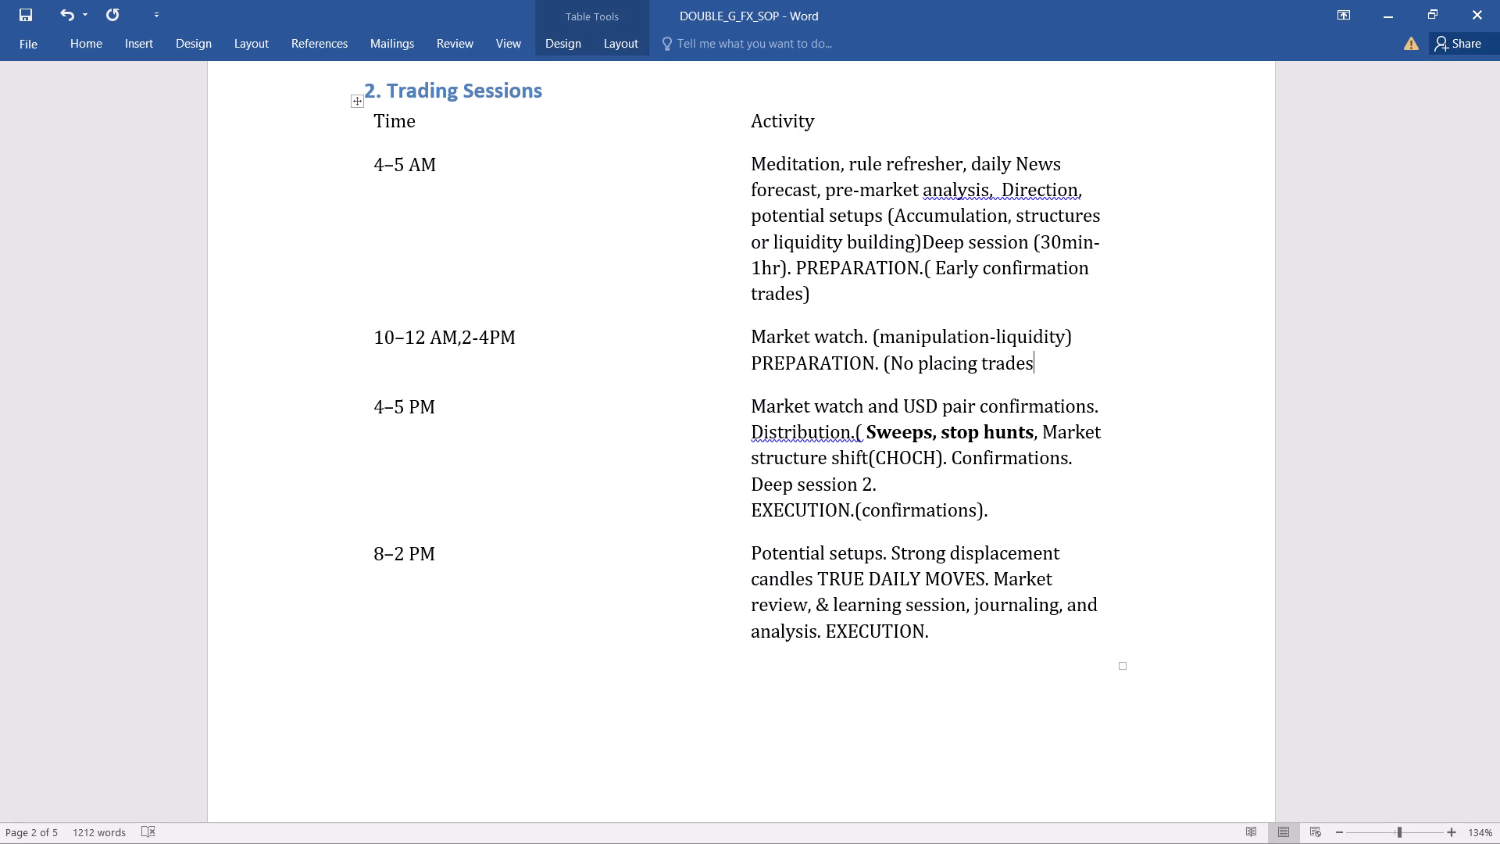
key(shift+parenright)
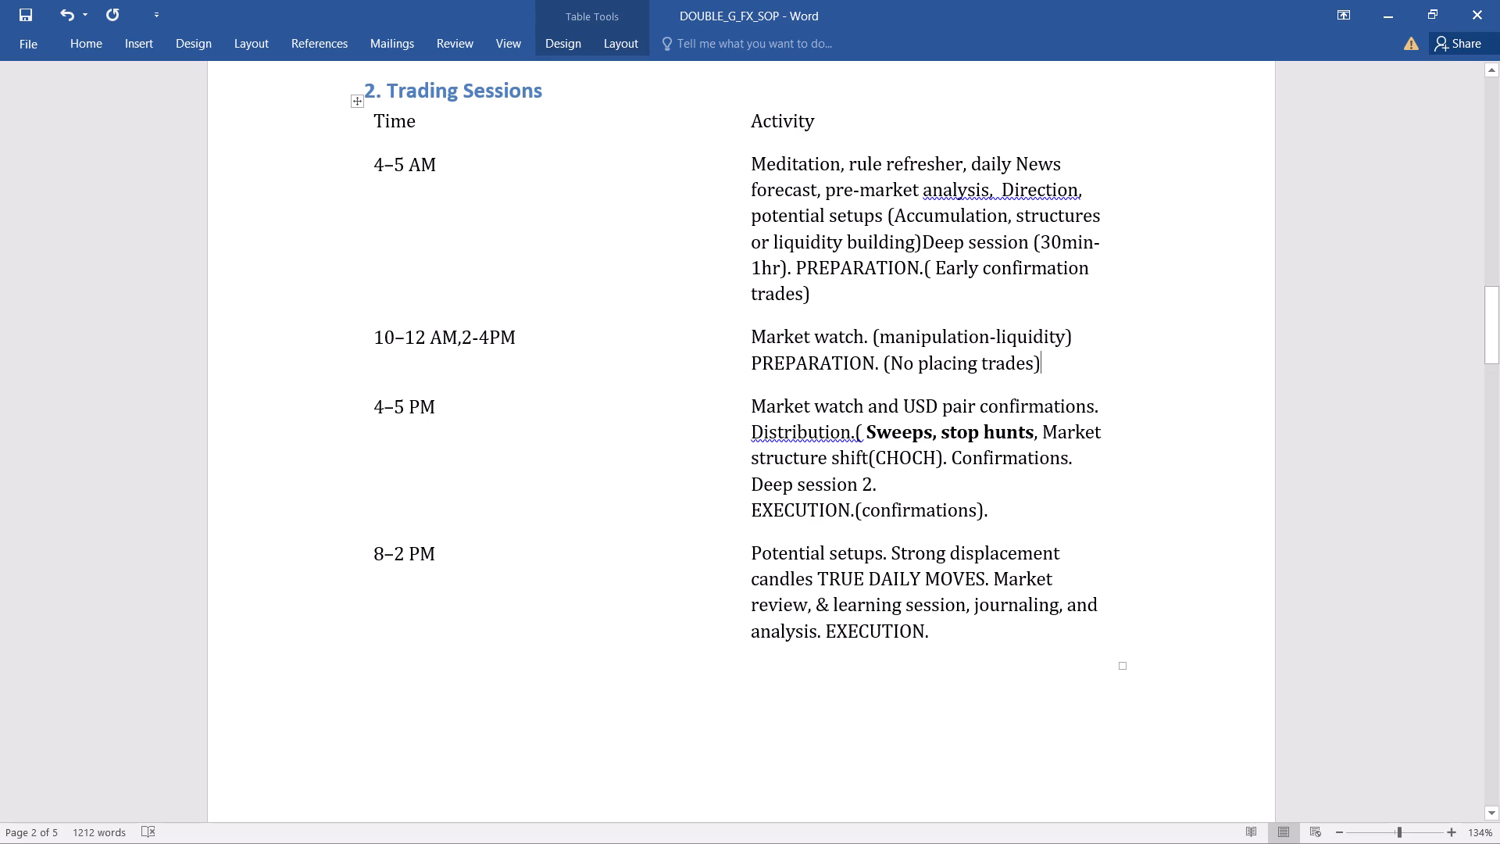
Insert a space between "Distribution." and the opening parenthesis in the 4–5 PM activity.
click(852, 432)
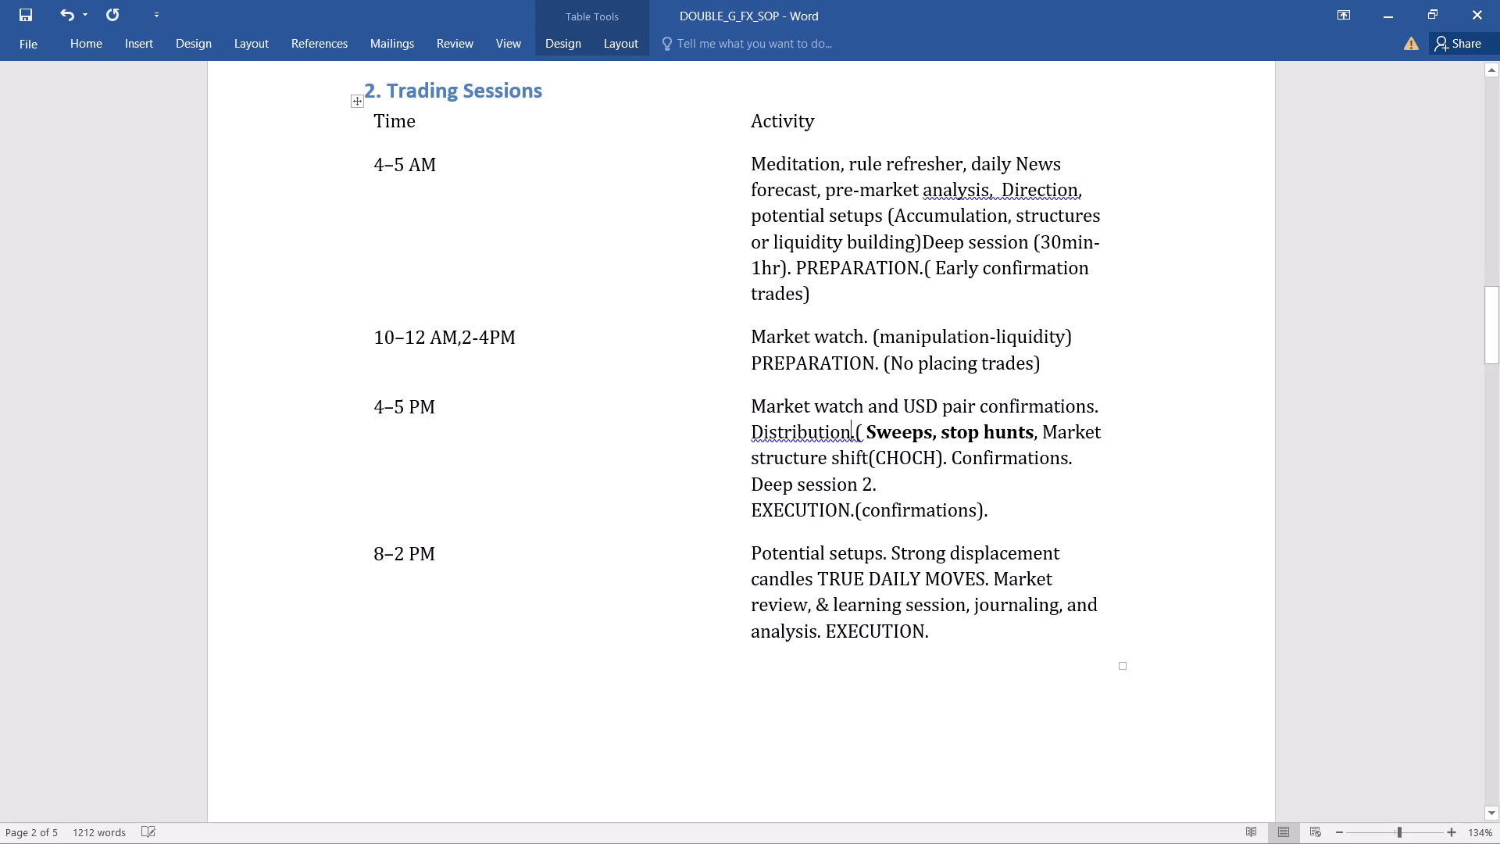
click(855, 435)
key(space)
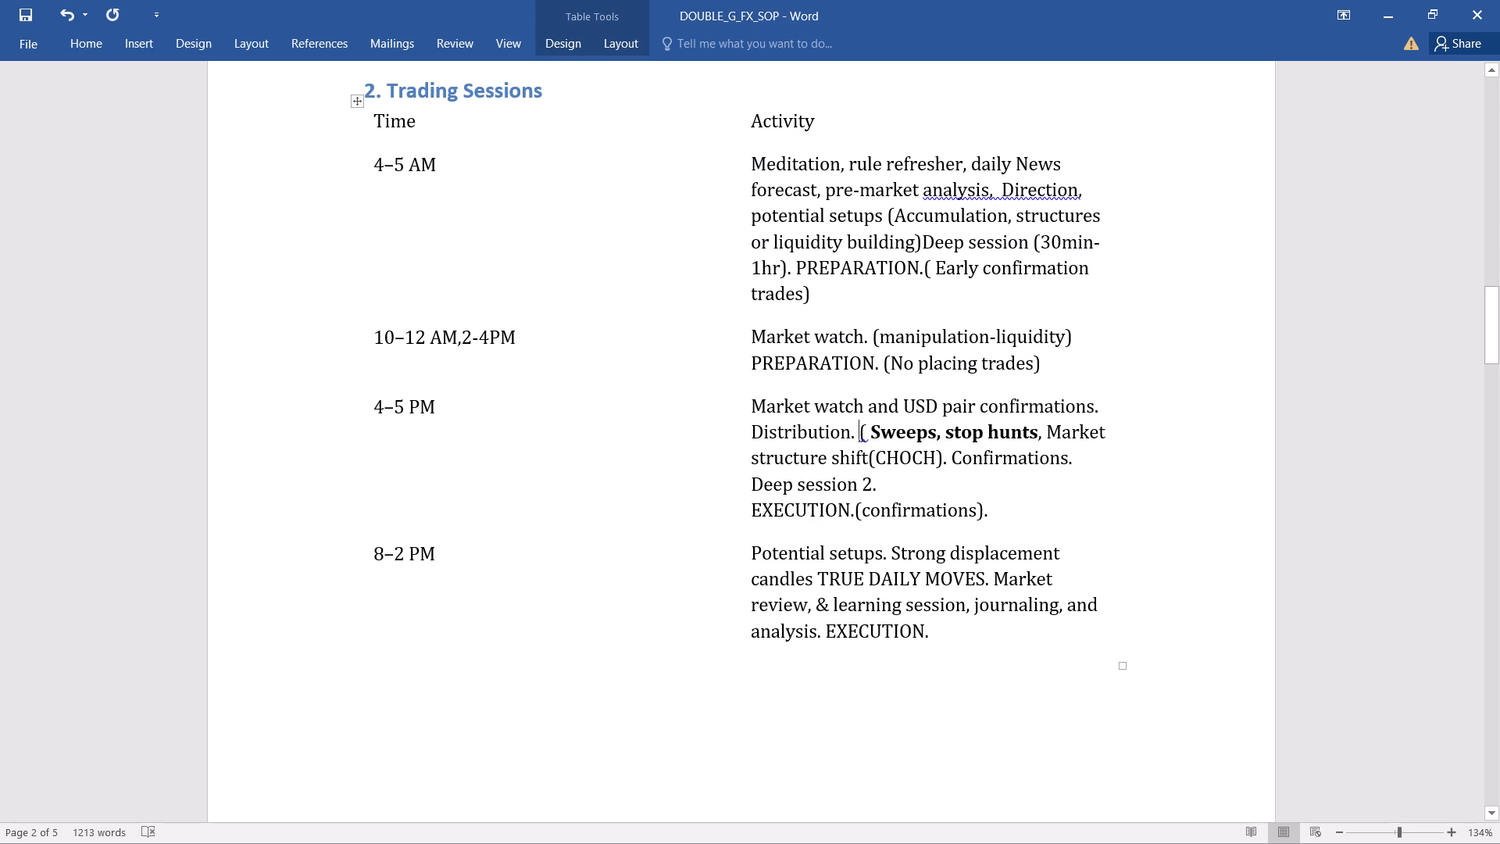
Insert "wait for" before "confirmations" in the parenthesis after EXECUTION in the 4–5 PM activity.
click(862, 510)
text(wait)
key(space)
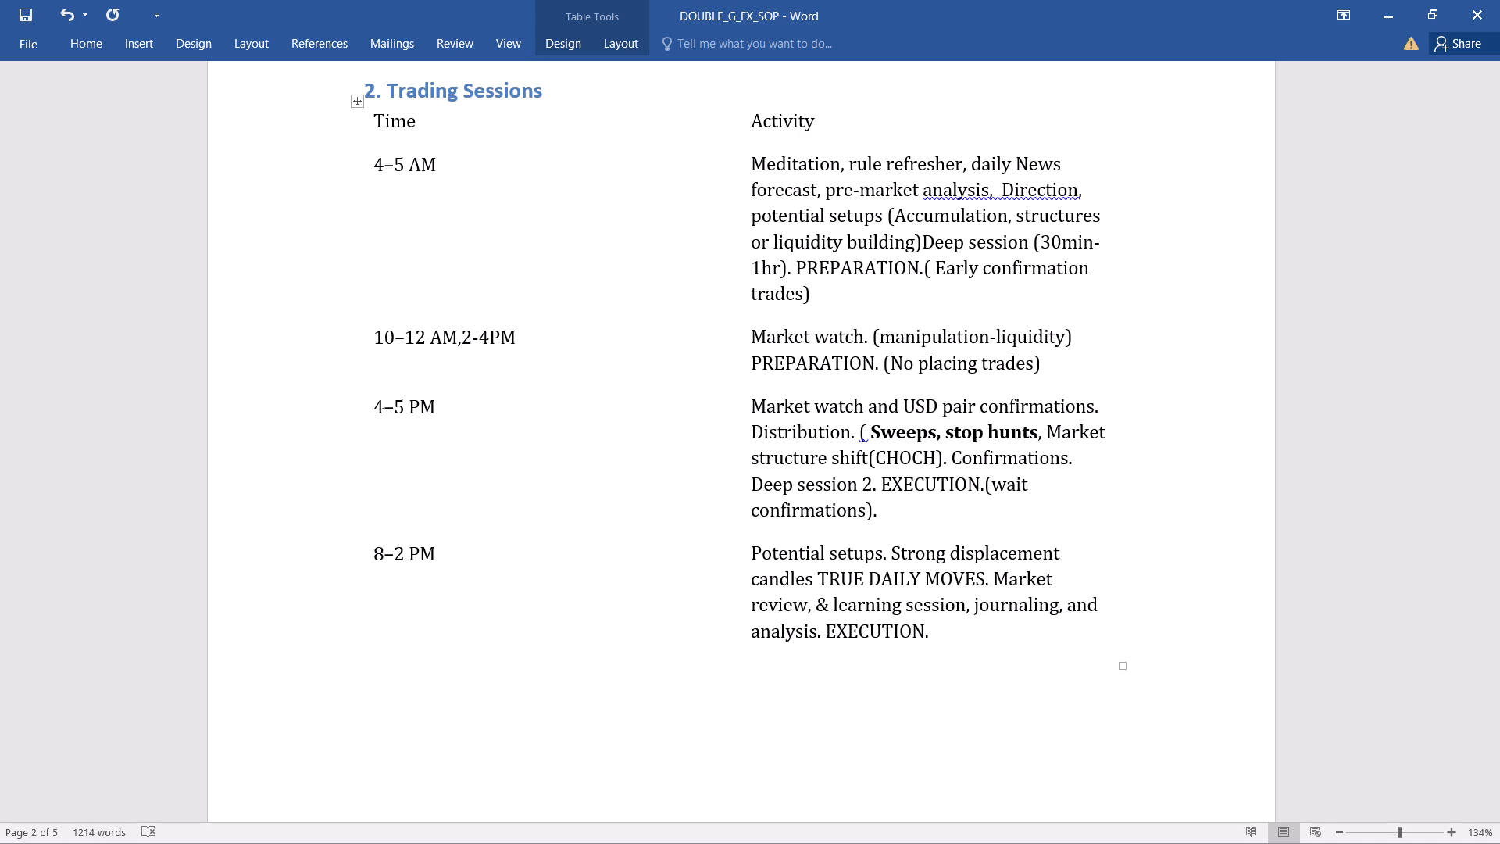
key(o)
key(BackSpace)
key(f)
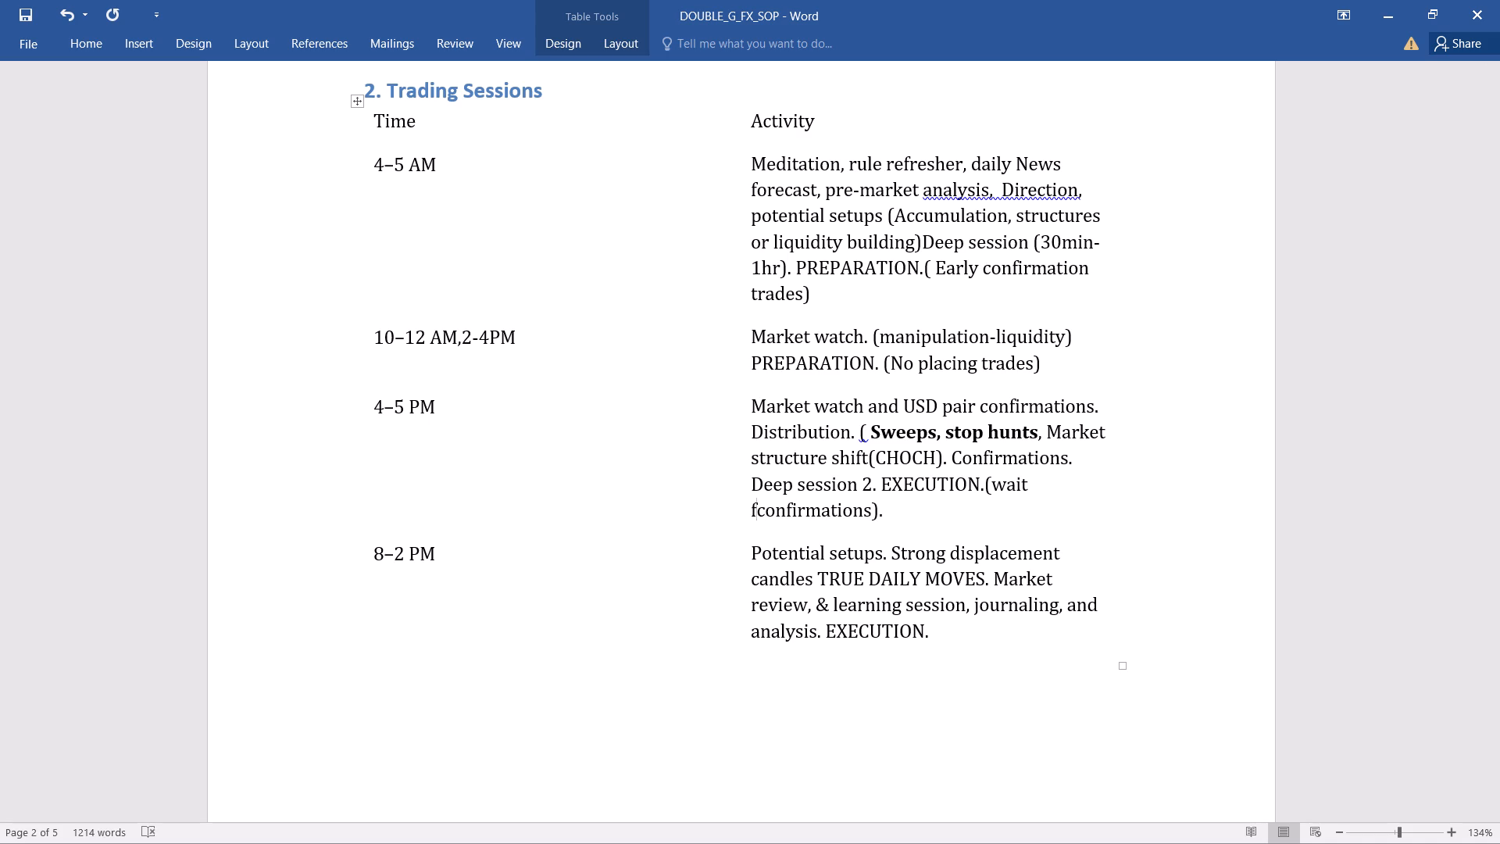
text(or)
key(space)
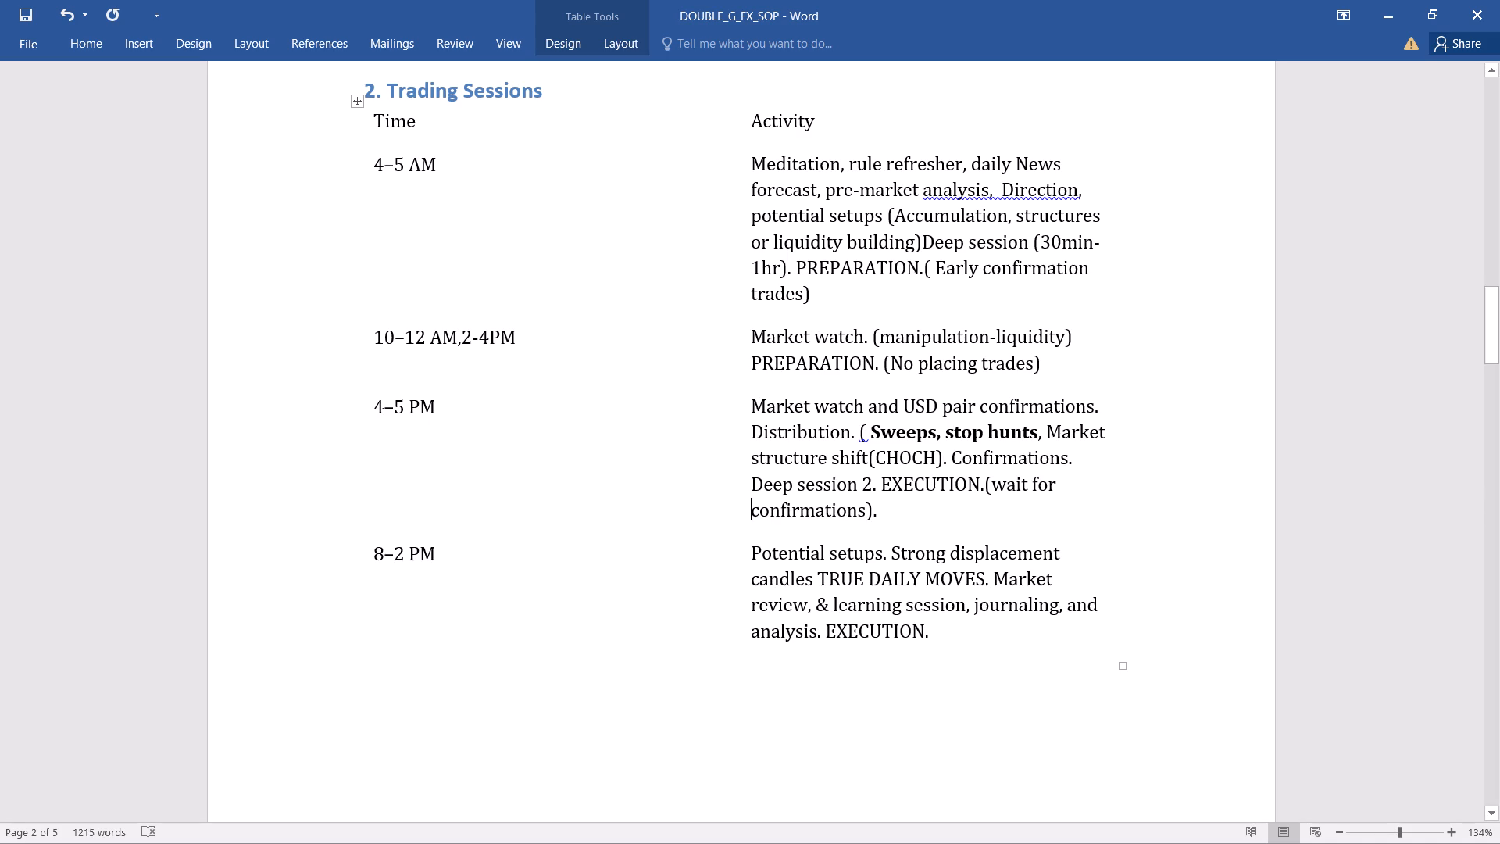
Add "after hunts" following "confirmations" in the 4–5 PM activity's EXECUTION note.
click(864, 513)
key(space)
text(after h)
text(untd)
key(BackSpace)
key(s)
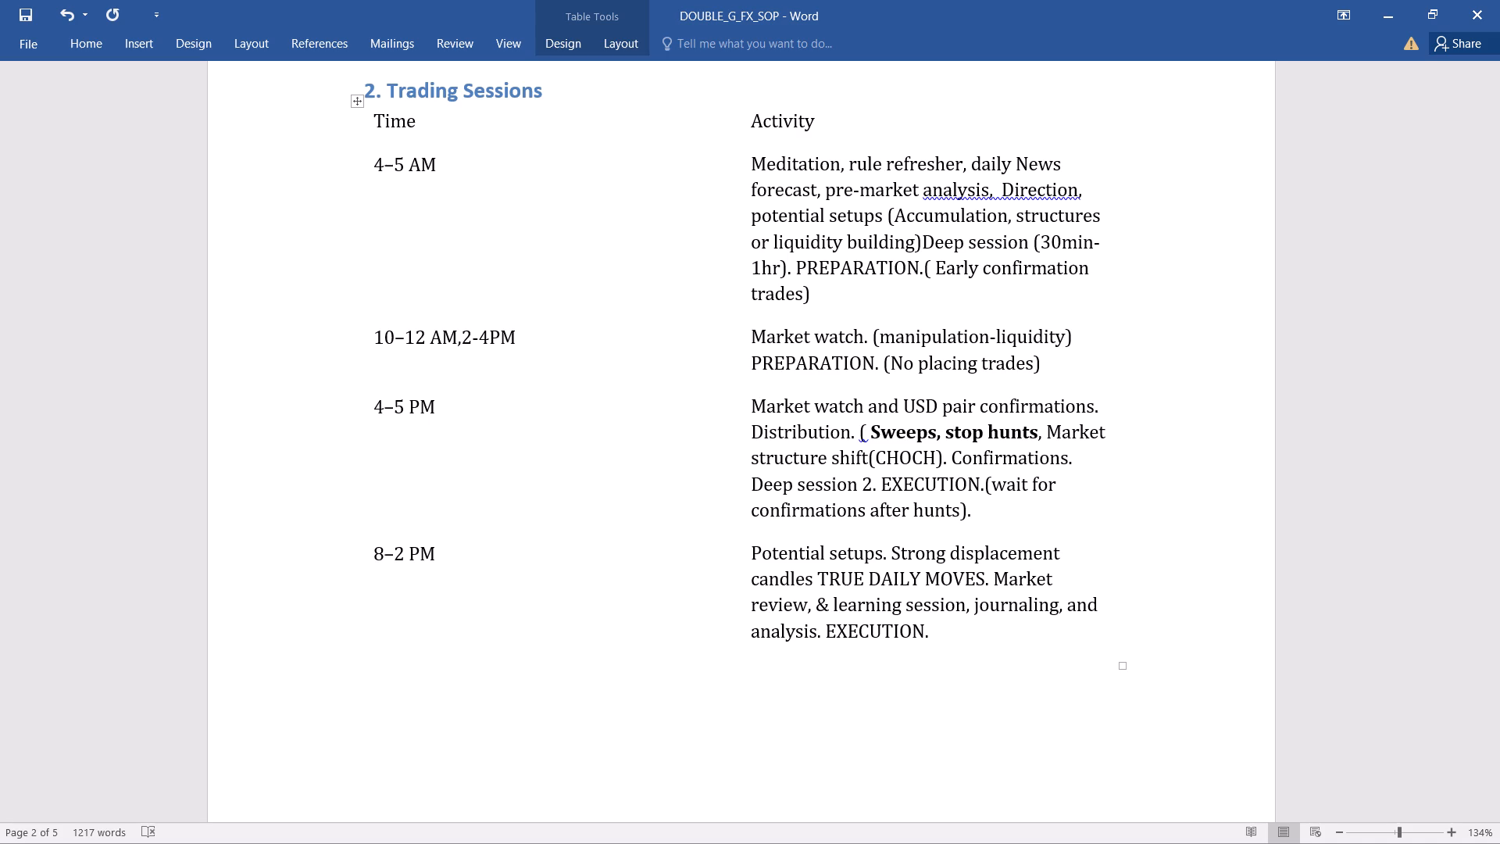
Add ", reversal trades" after "hunts" in the 4–5 PM activity's EXECUTION note.
scroll(845, 557, down, 2)
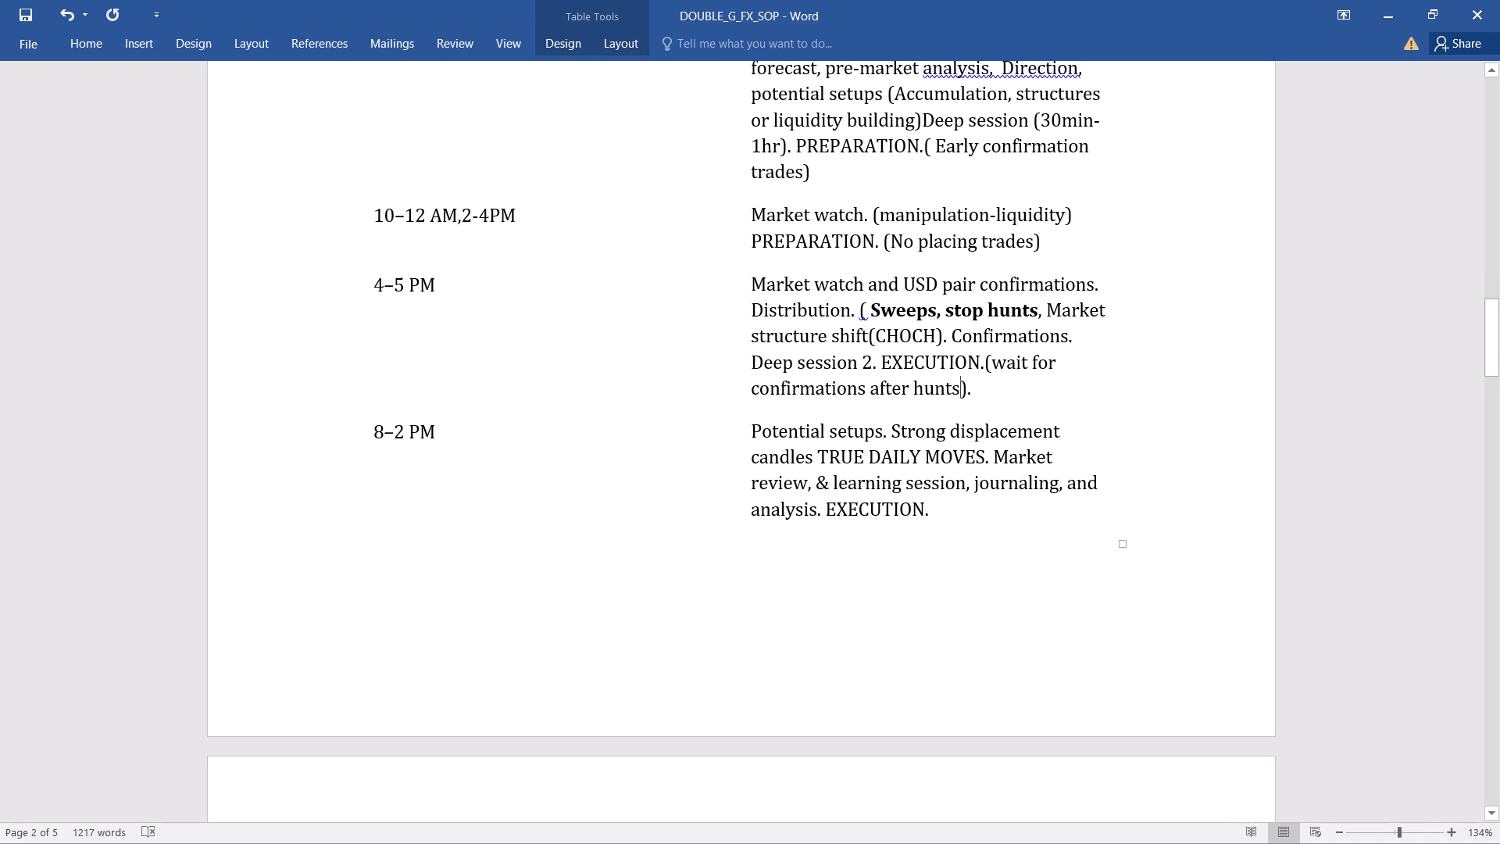
click(988, 389)
click(959, 392)
text(,)
key(space)
text(reversal)
key(space)
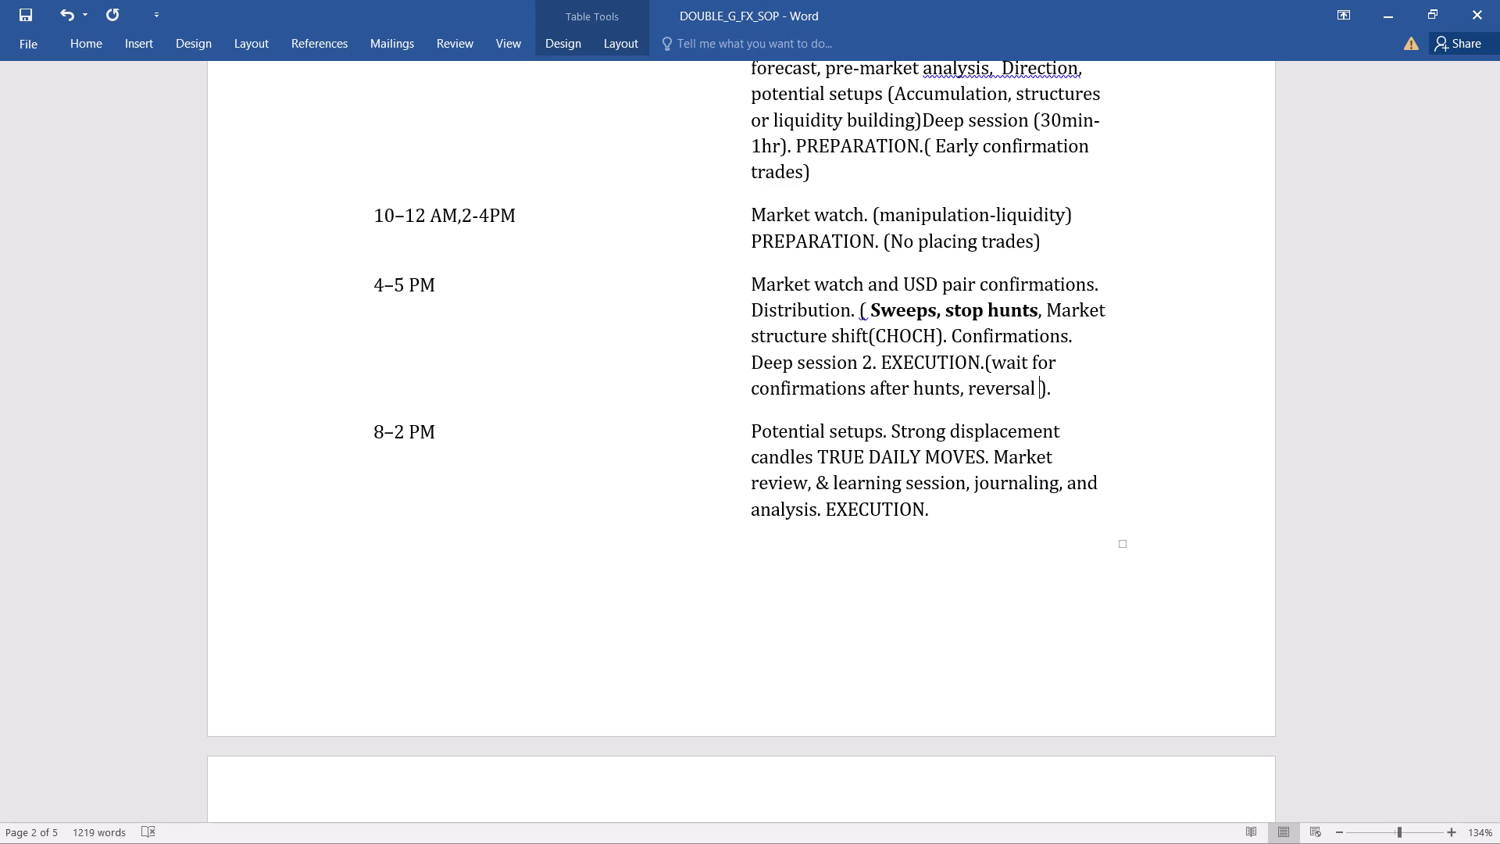
text(trades)
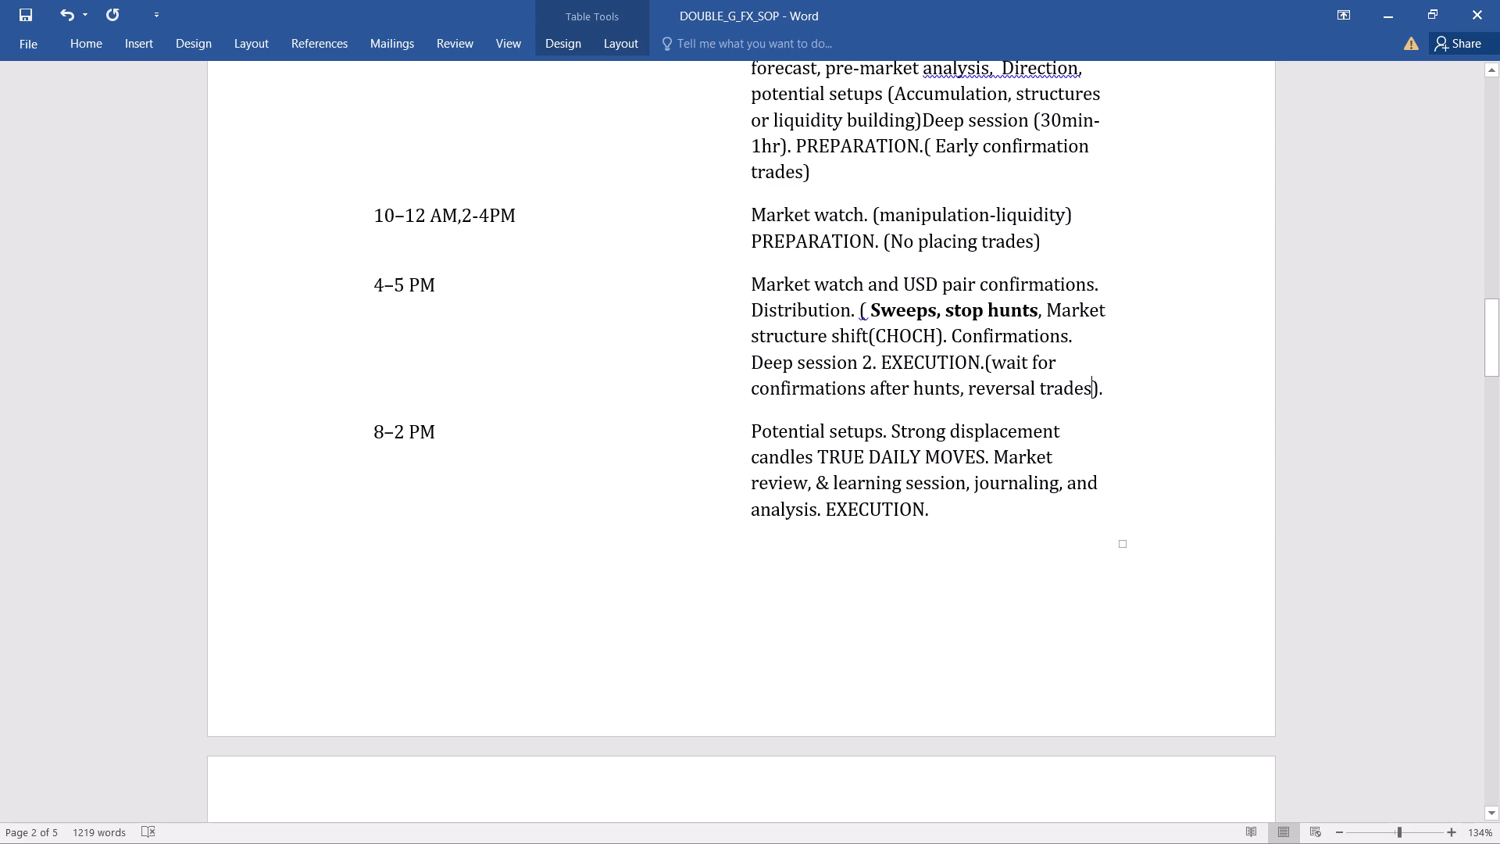
Add the note "( Potential set ups)" after "EXECUTION." at the end of the 8–2 PM activity.
scroll(865, 468, down, 1)
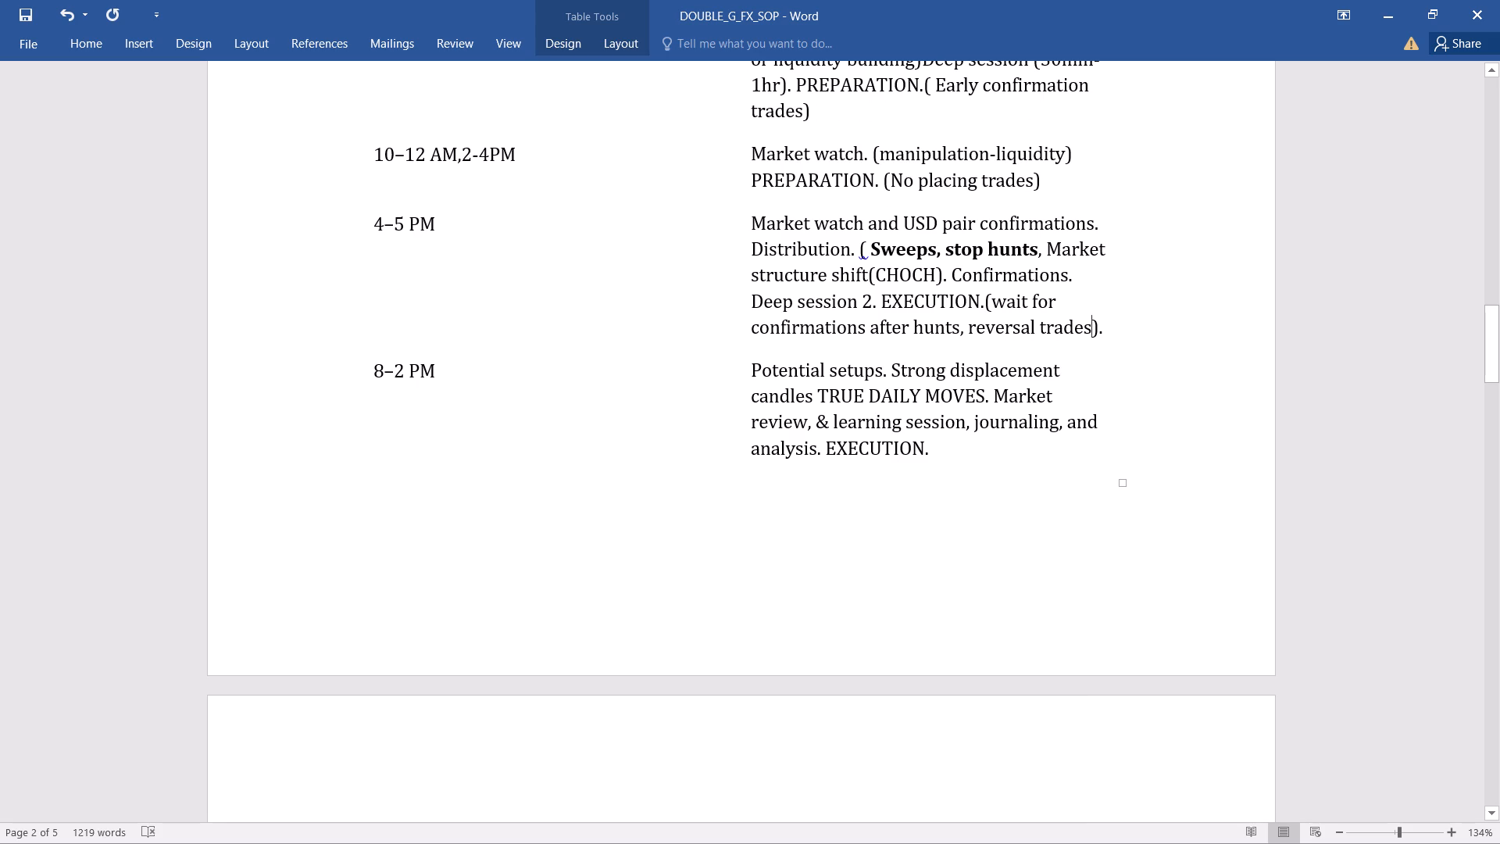
click(933, 454)
scroll(933, 454, down, 1)
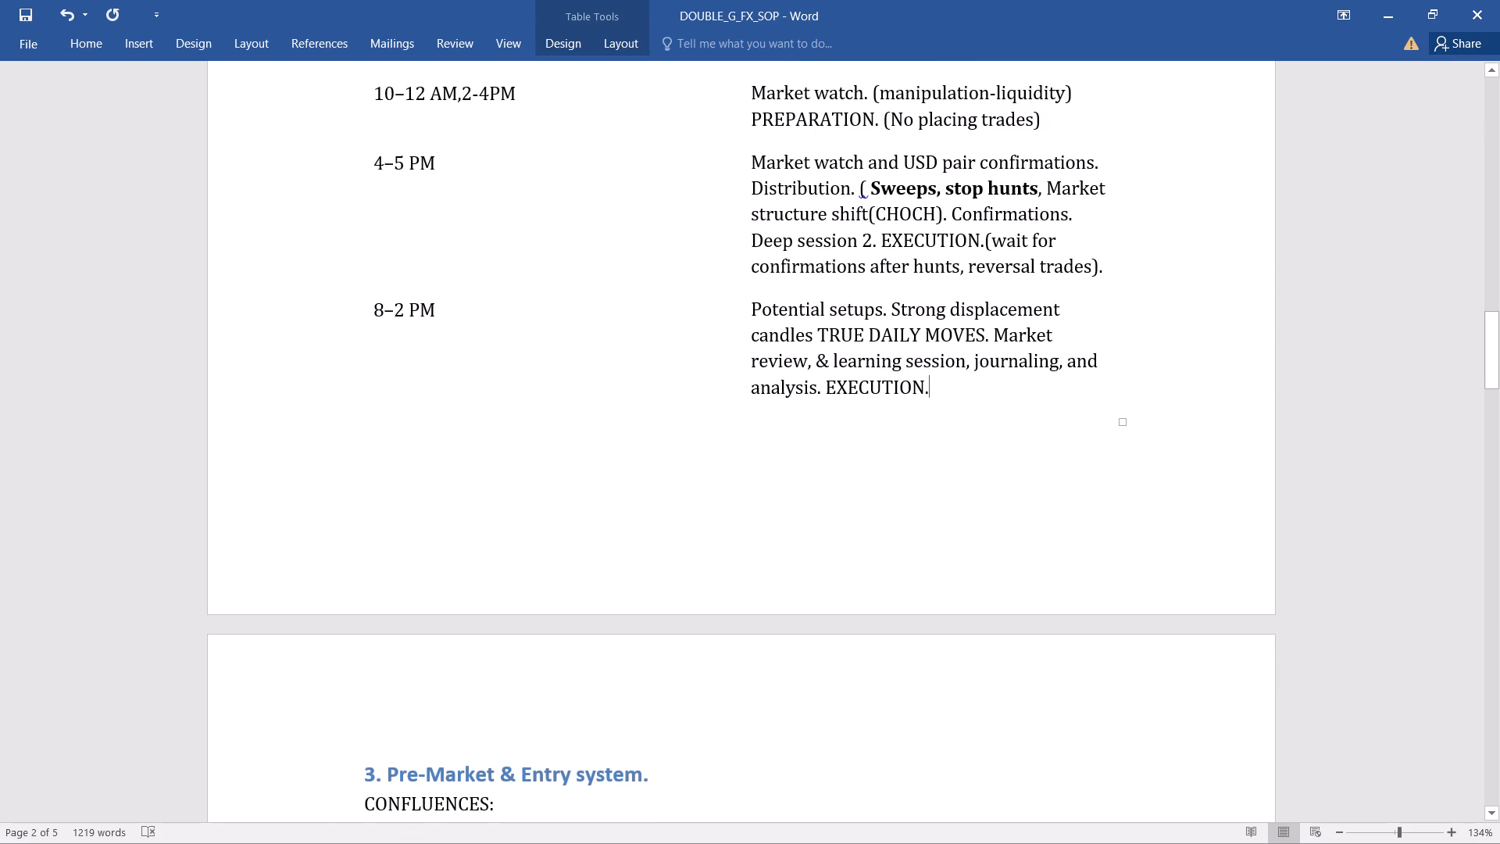
scroll(934, 394, down, 2)
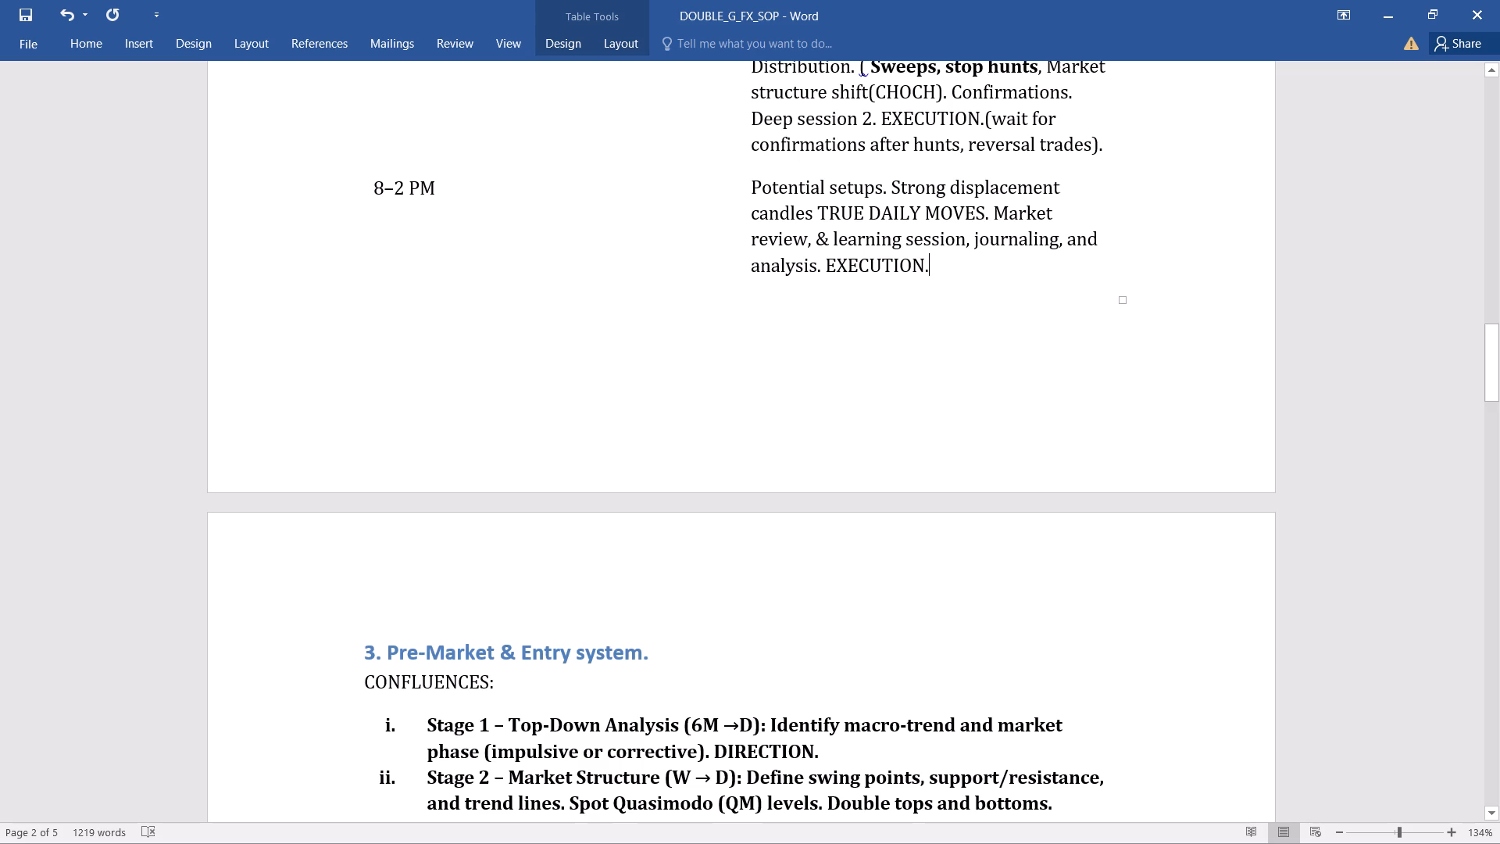
click(936, 271)
key(shift+parenleft)
text(pote)
key(BackSpace)
key(BackSpace)
key(BackSpace)
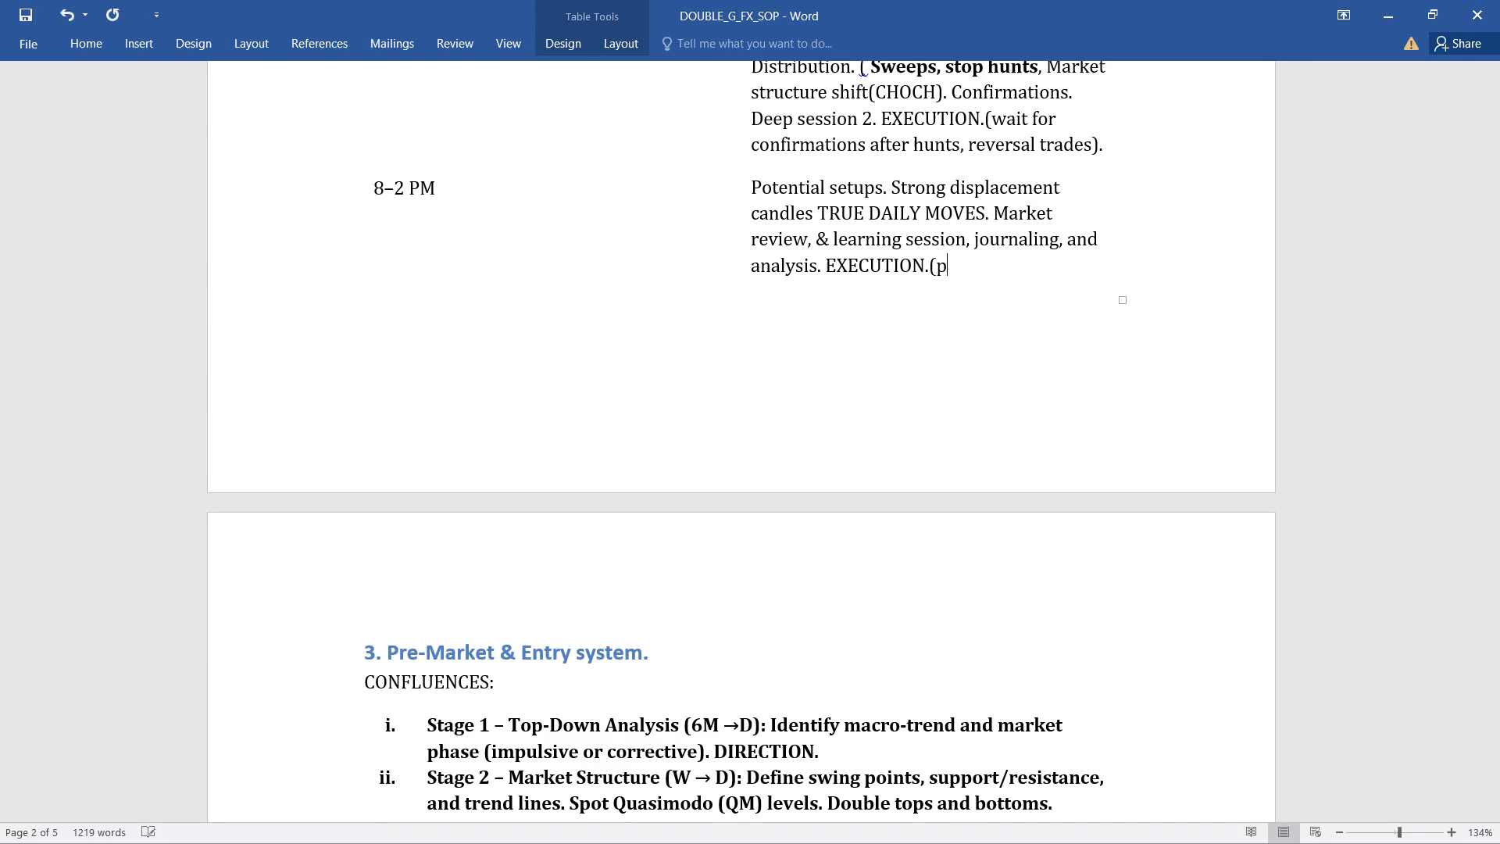
key(BackSpace)
key(space)
key(p)
key(space)
key(BackSpace)
text(ote)
text(ntial set ups)
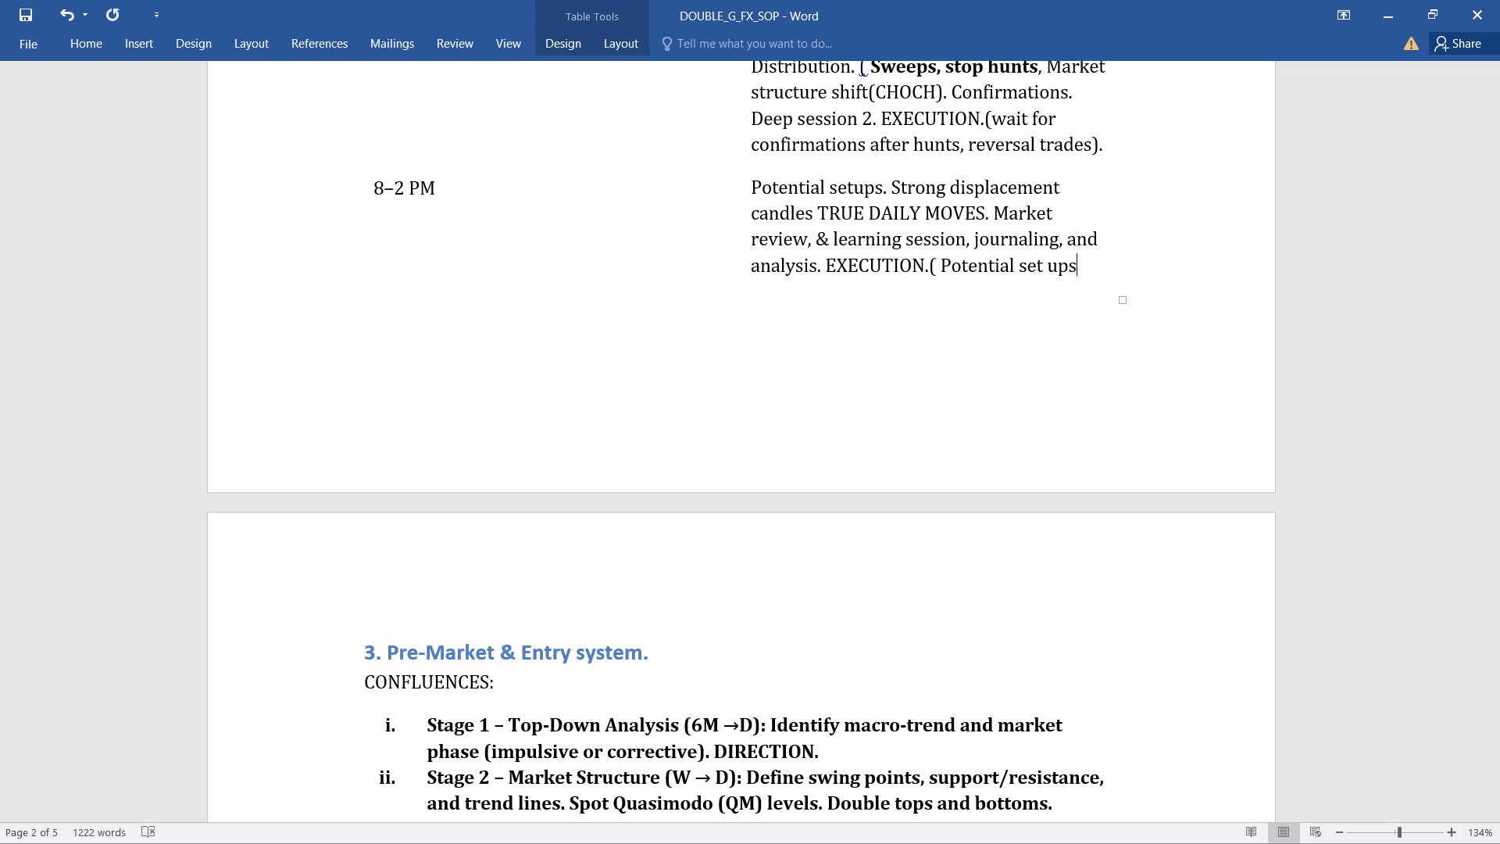
key(shift+parenright)
Change "set ups" to "set up confirmations" in the 8–2 PM activity's EXECUTION note.
scroll(999, 433, down, 3)
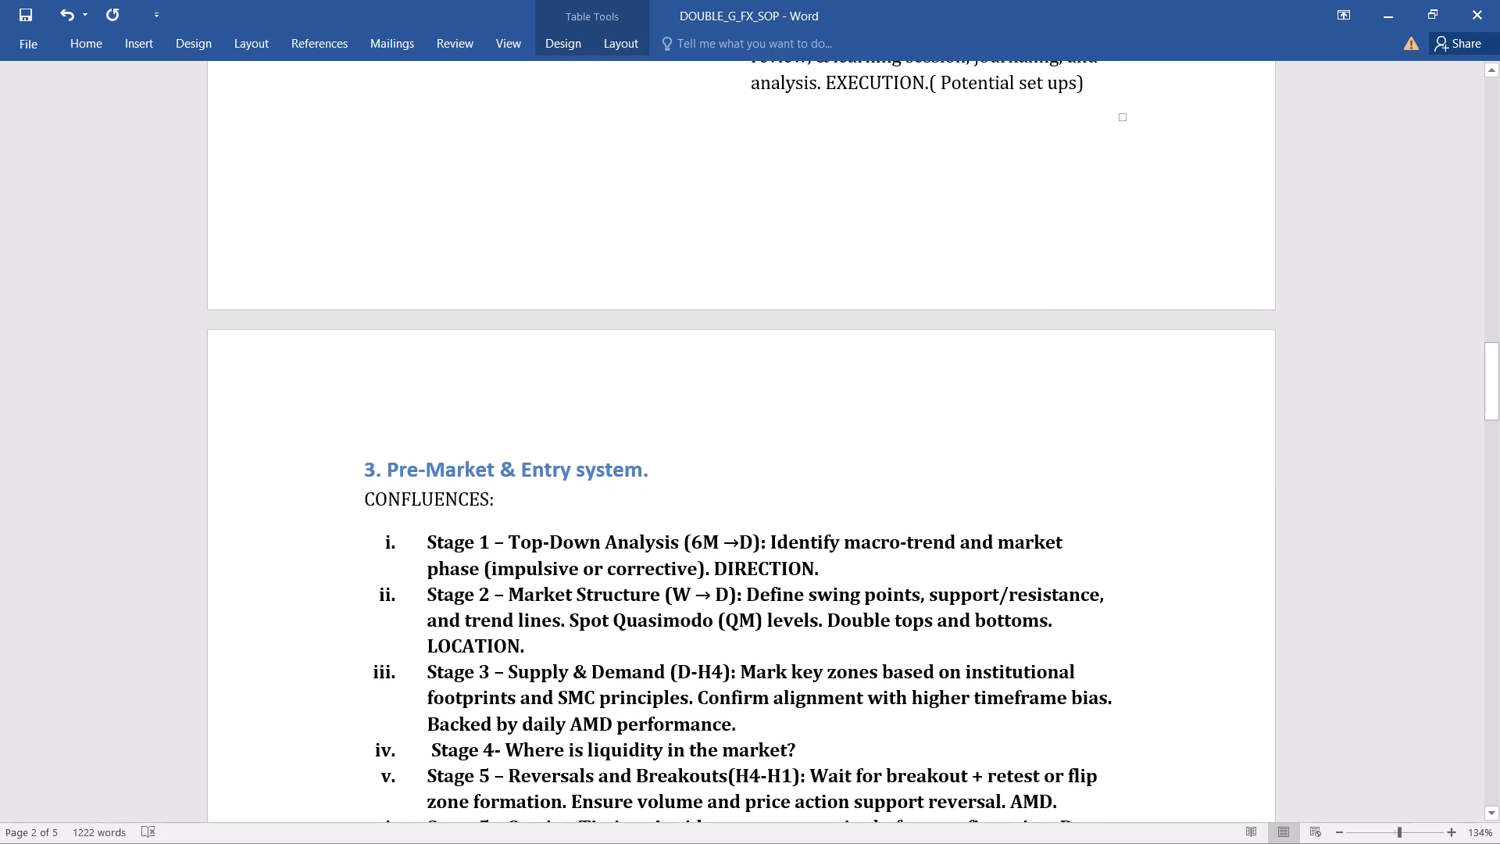
click(1072, 89)
click(1074, 84)
key(BackSpace)
text(confirmation)
key(s)
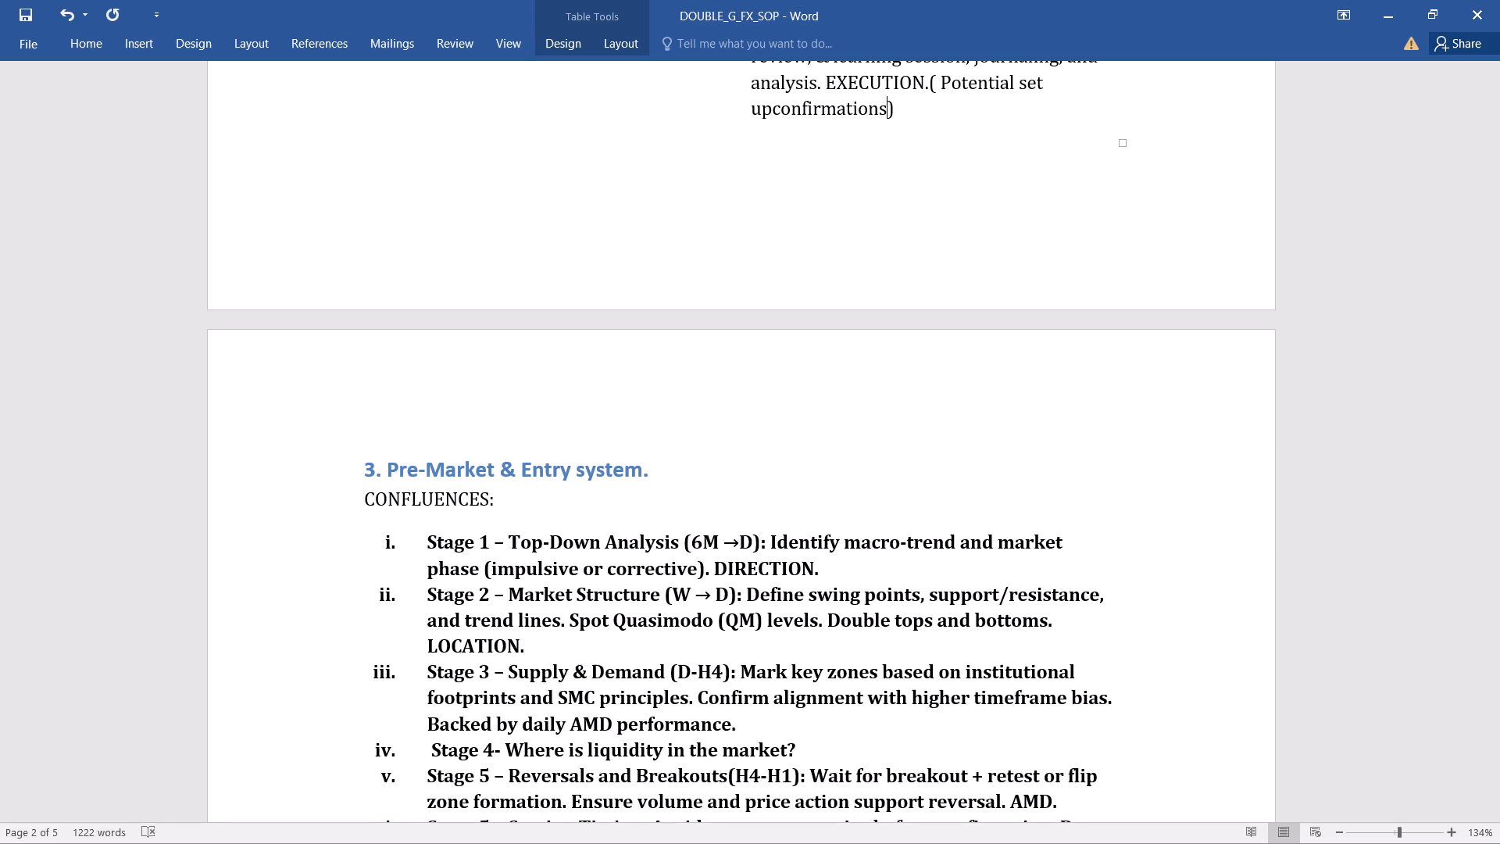
key(Left)
key(Left)
key(Left)
key(Left)
key(Left)
key(Left)
key(Left)
key(Left)
key(Left)
key(Left)
key(Left)
key(Left)
key(Left)
key(space)
Add "beware trades" after "confirmations" inside the 8–2 PM activity's EXECUTION note.
key(Right)
key(Right)
key(Right)
key(Right)
key(Right)
key(Right)
key(Right)
key(Right)
key(Right)
key(Right)
key(Right)
key(Right)
key(Right)
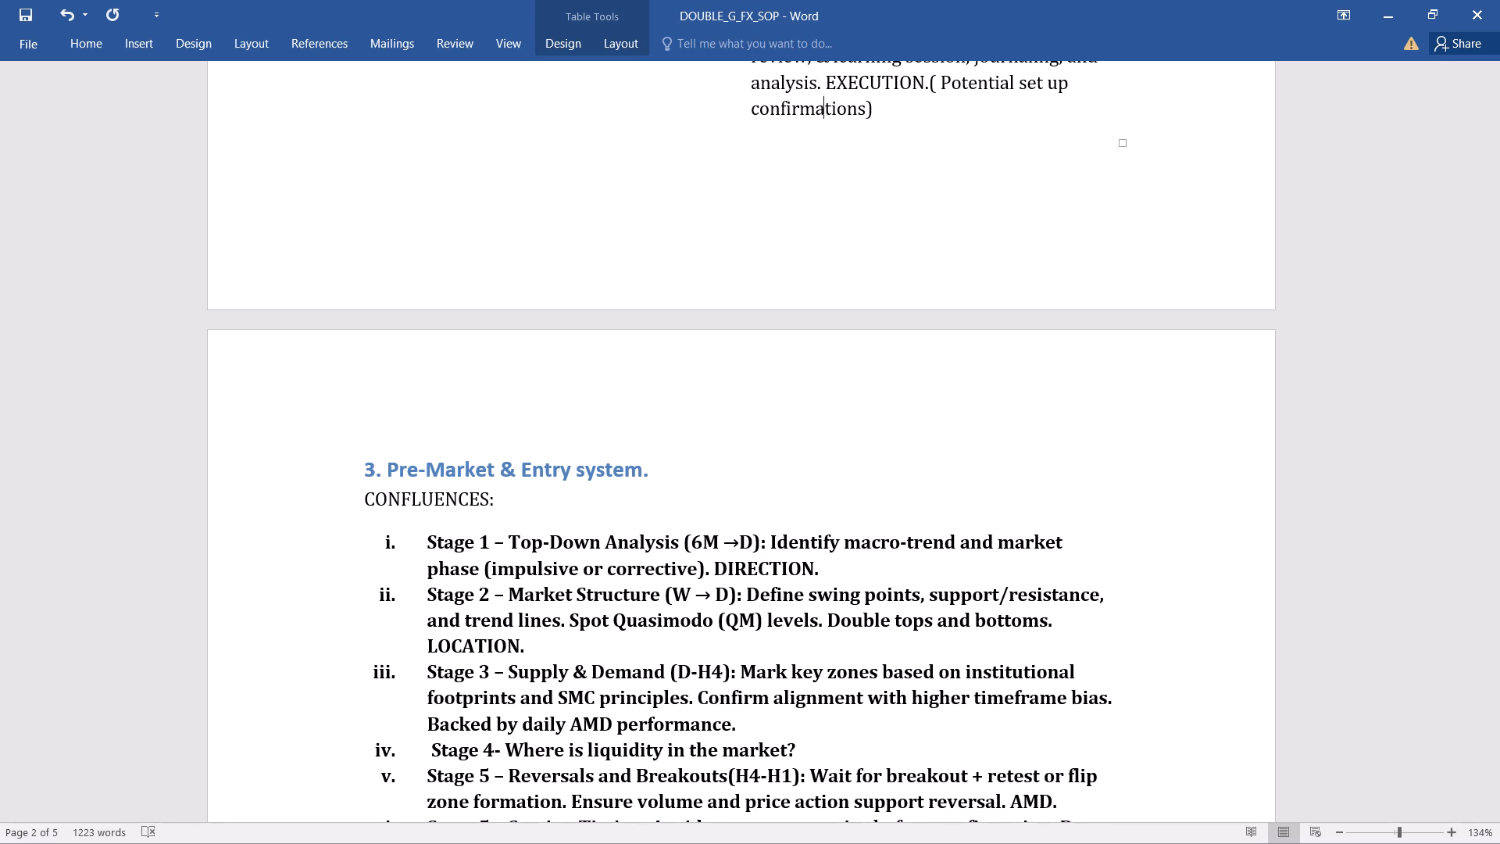
key(space)
text(beware)
key(space)
text(trades)
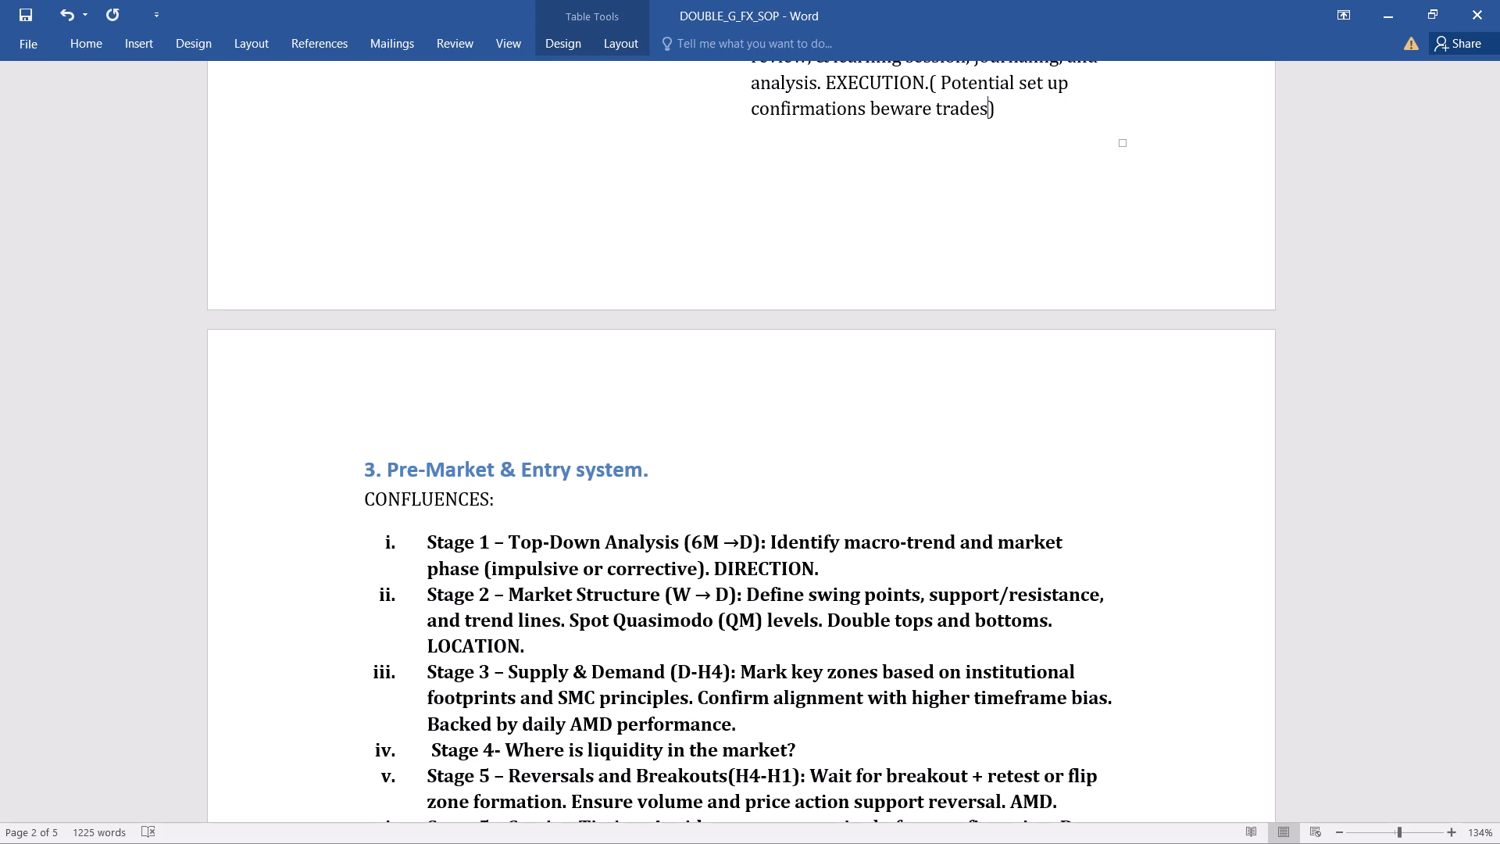
Insert a comma after "confirmations" in the 8–2 PM activity's EXECUTION note.
key(Left)
key(Left)
key(Left)
key(Left)
key(Left)
key(Left)
key(Left)
key(Left)
key(Left)
key(Left)
key(Left)
key(Left)
key(Left)
key(Left)
key(comma)
Add a period after "trades", inside the closing parenthesis of the 8–2 PM activity's EXECUTION note.
key(Right)
key(Right)
key(Right)
key(Right)
key(Right)
key(Right)
key(Right)
key(Right)
key(Right)
key(Right)
key(Right)
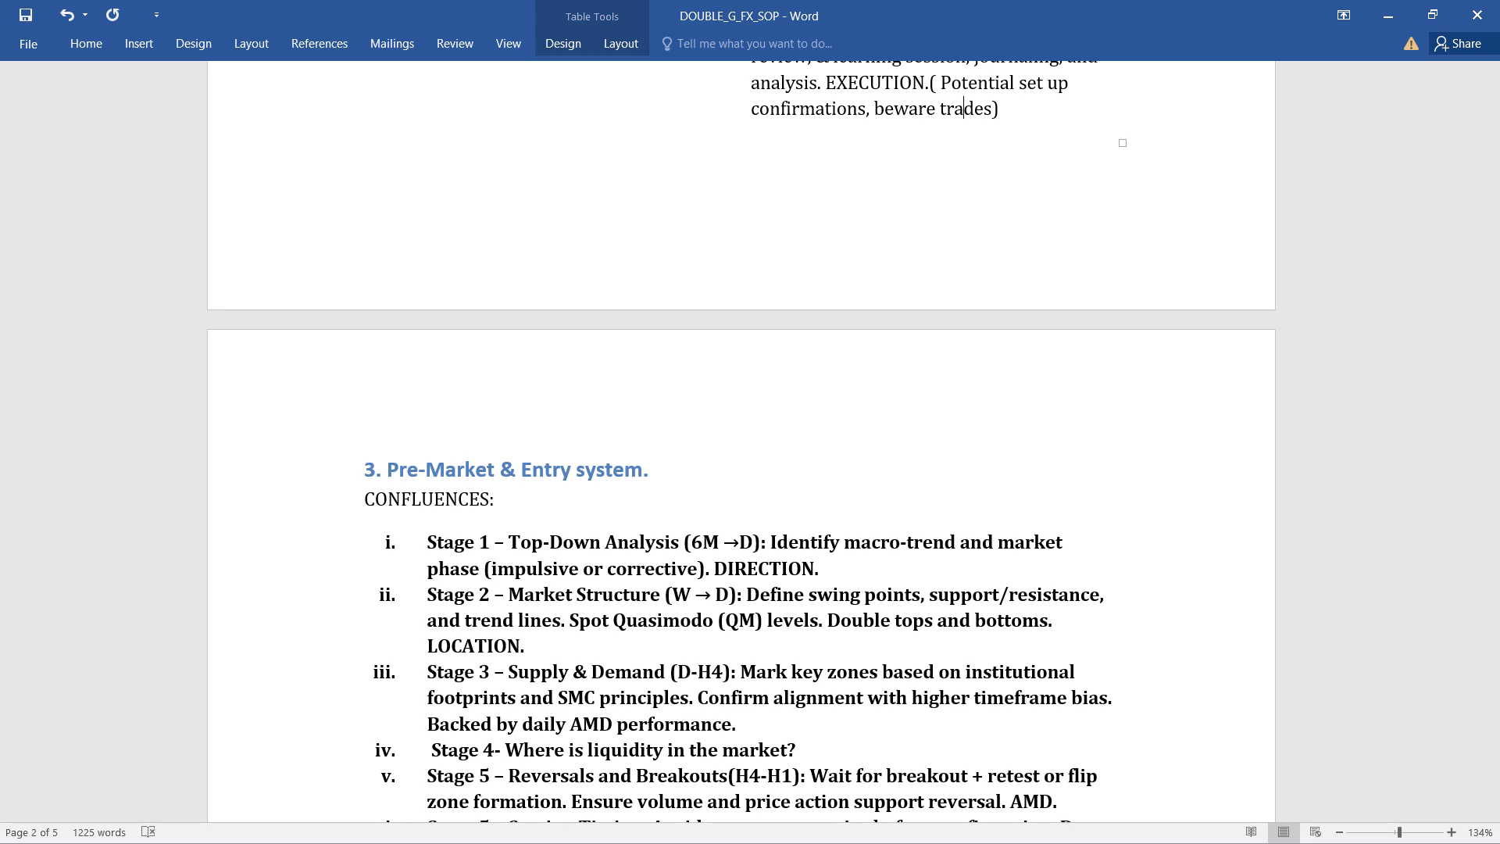
key(Right)
key(Right)
key(Right)
key(Right)
key(Left)
key(period)
Insert "major" before "swing points" in Stage 2 – Market Structure of the Pre-Market & Entry system section.
scroll(827, 338, down, 4)
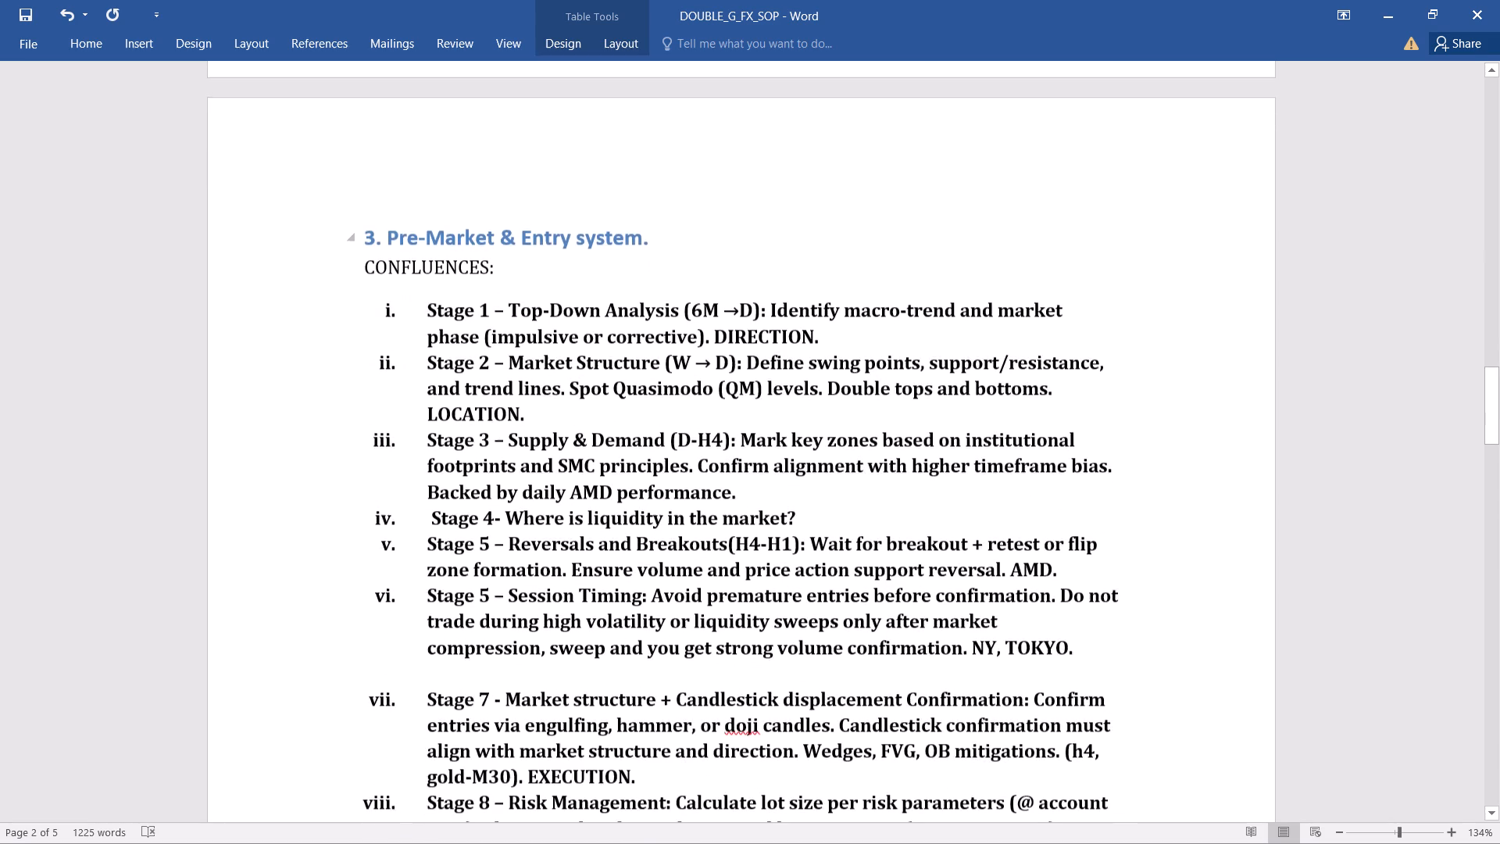
scroll(795, 359, down, 1)
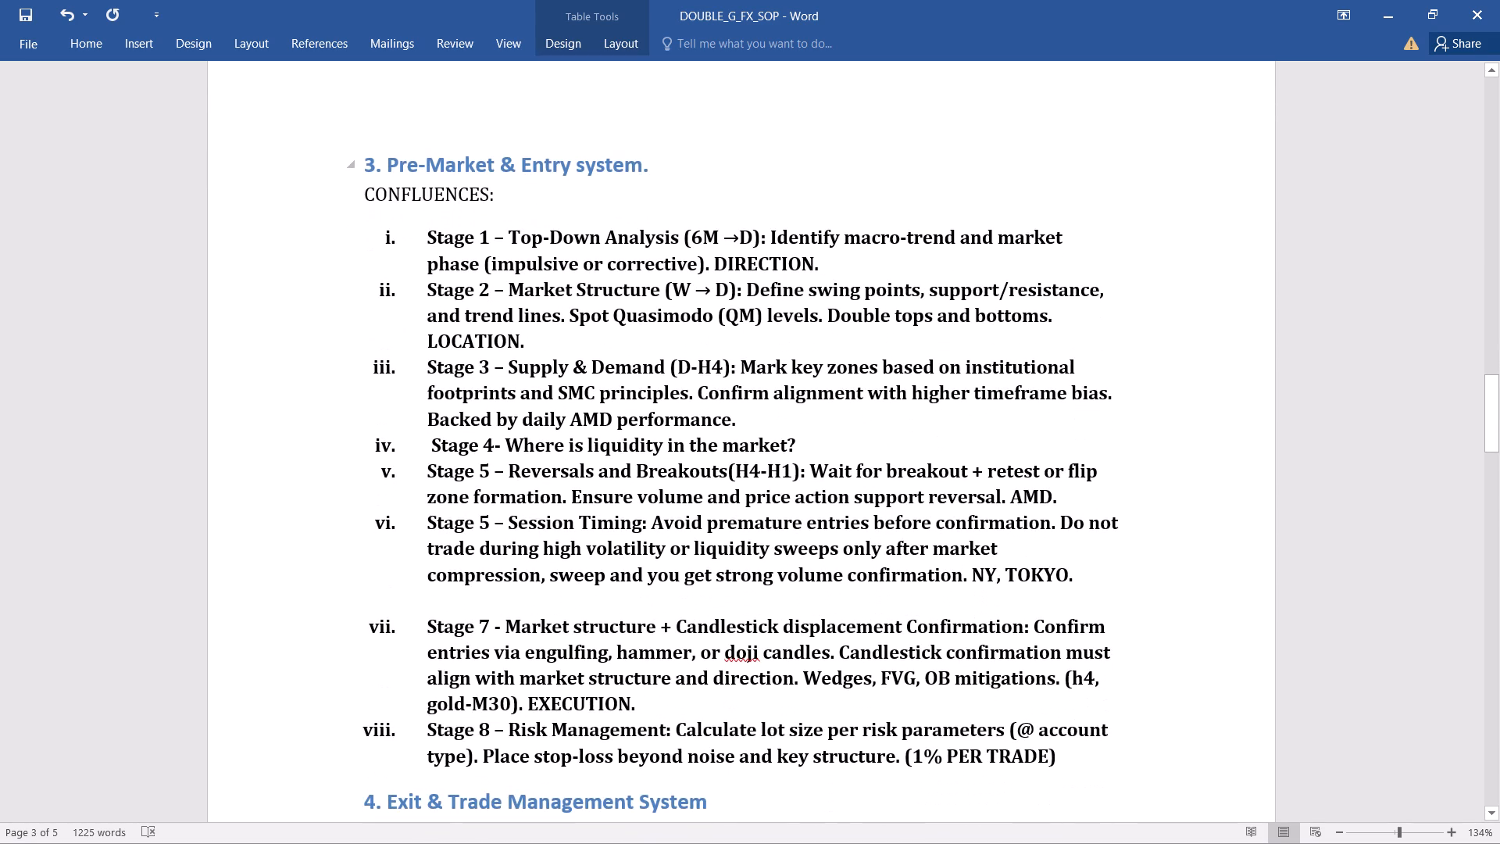
scroll(784, 356, down, 1)
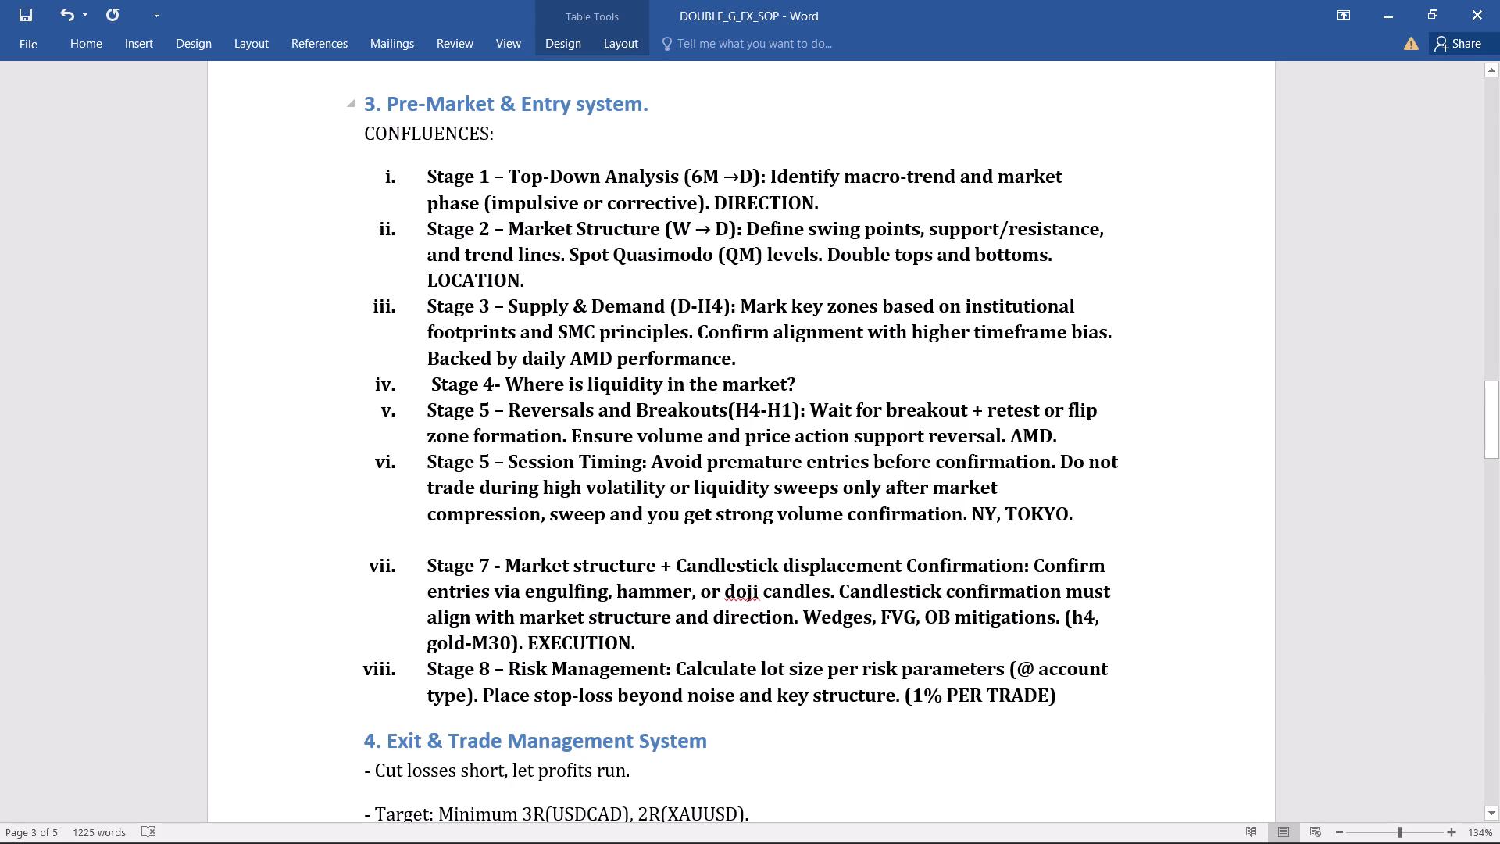
click(809, 225)
text(moa)
key(BackSpace)
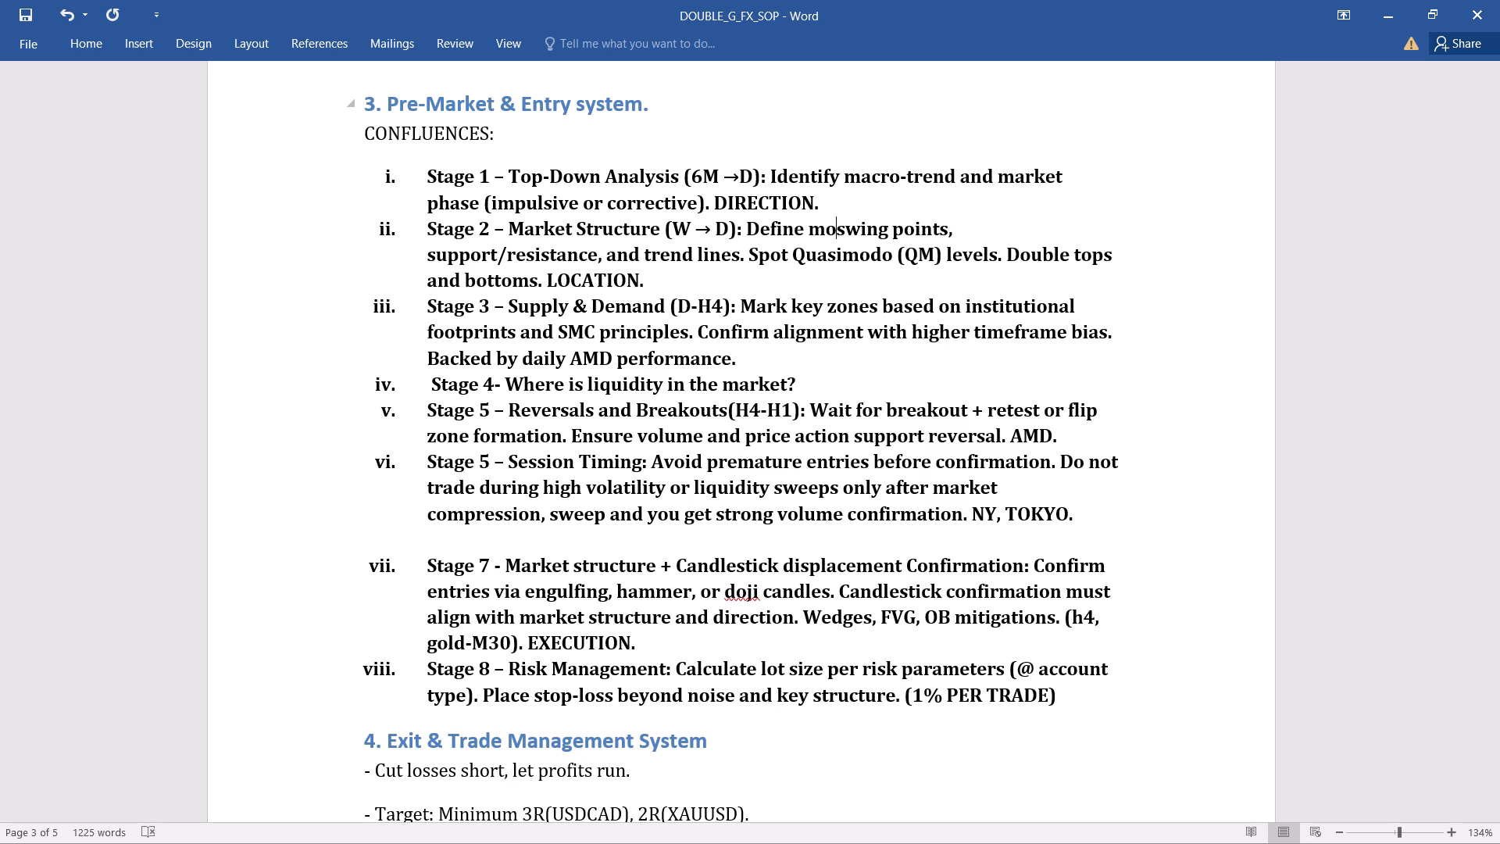
key(BackSpace)
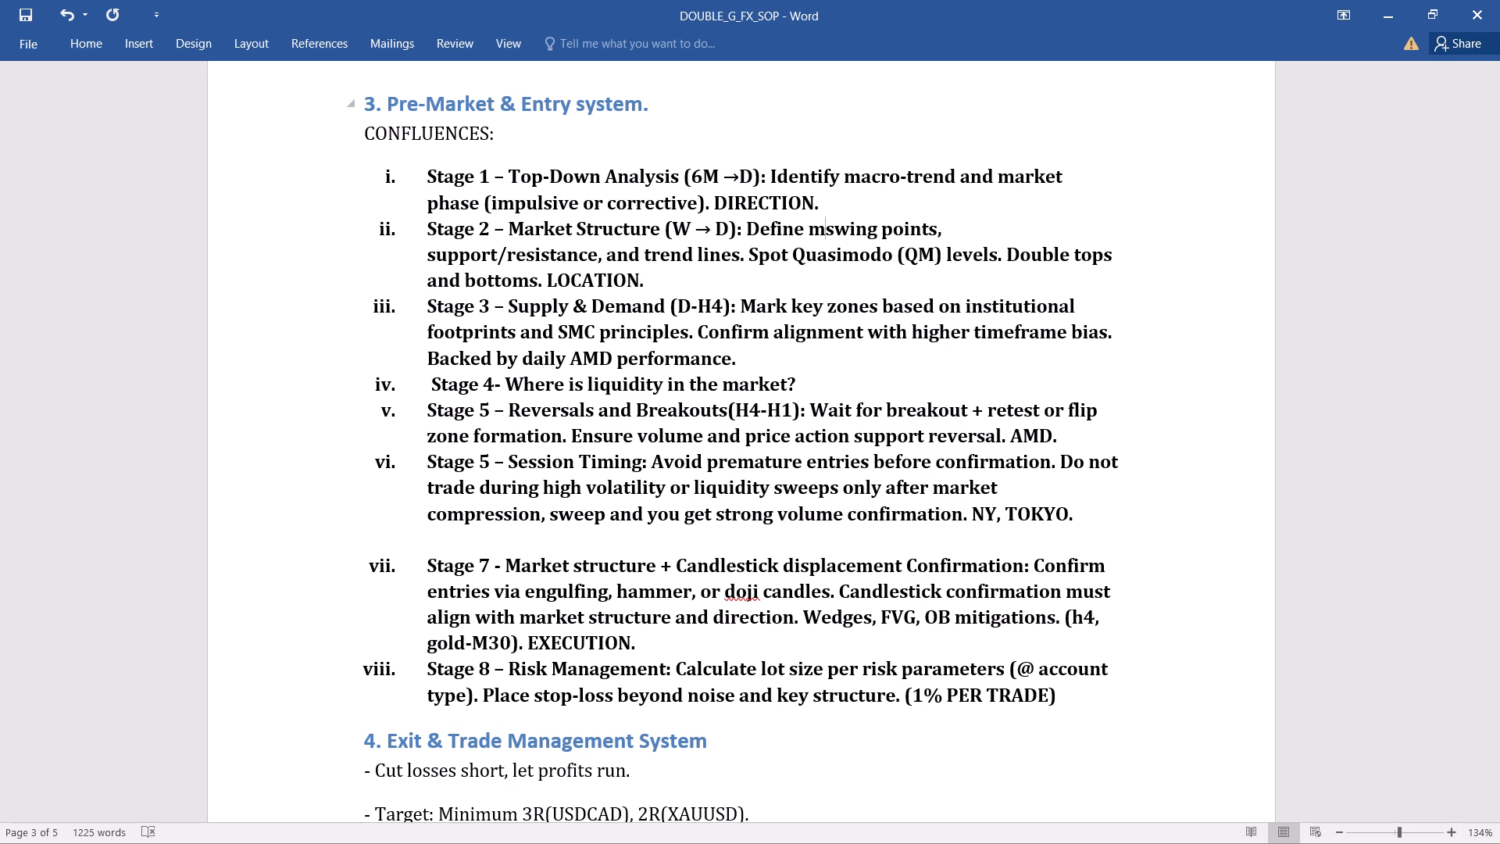
text(ajor)
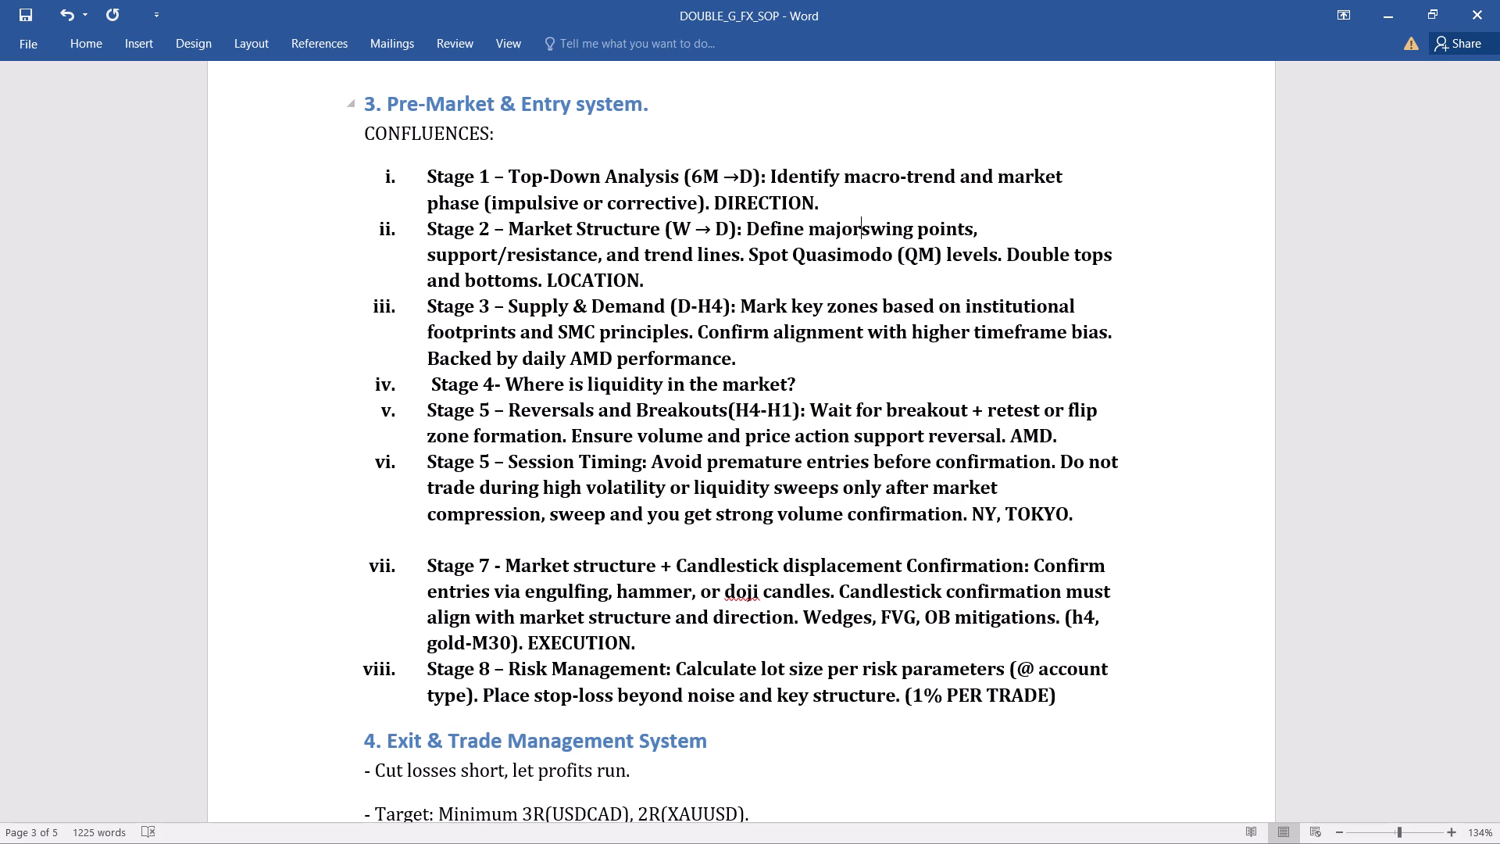
key(space)
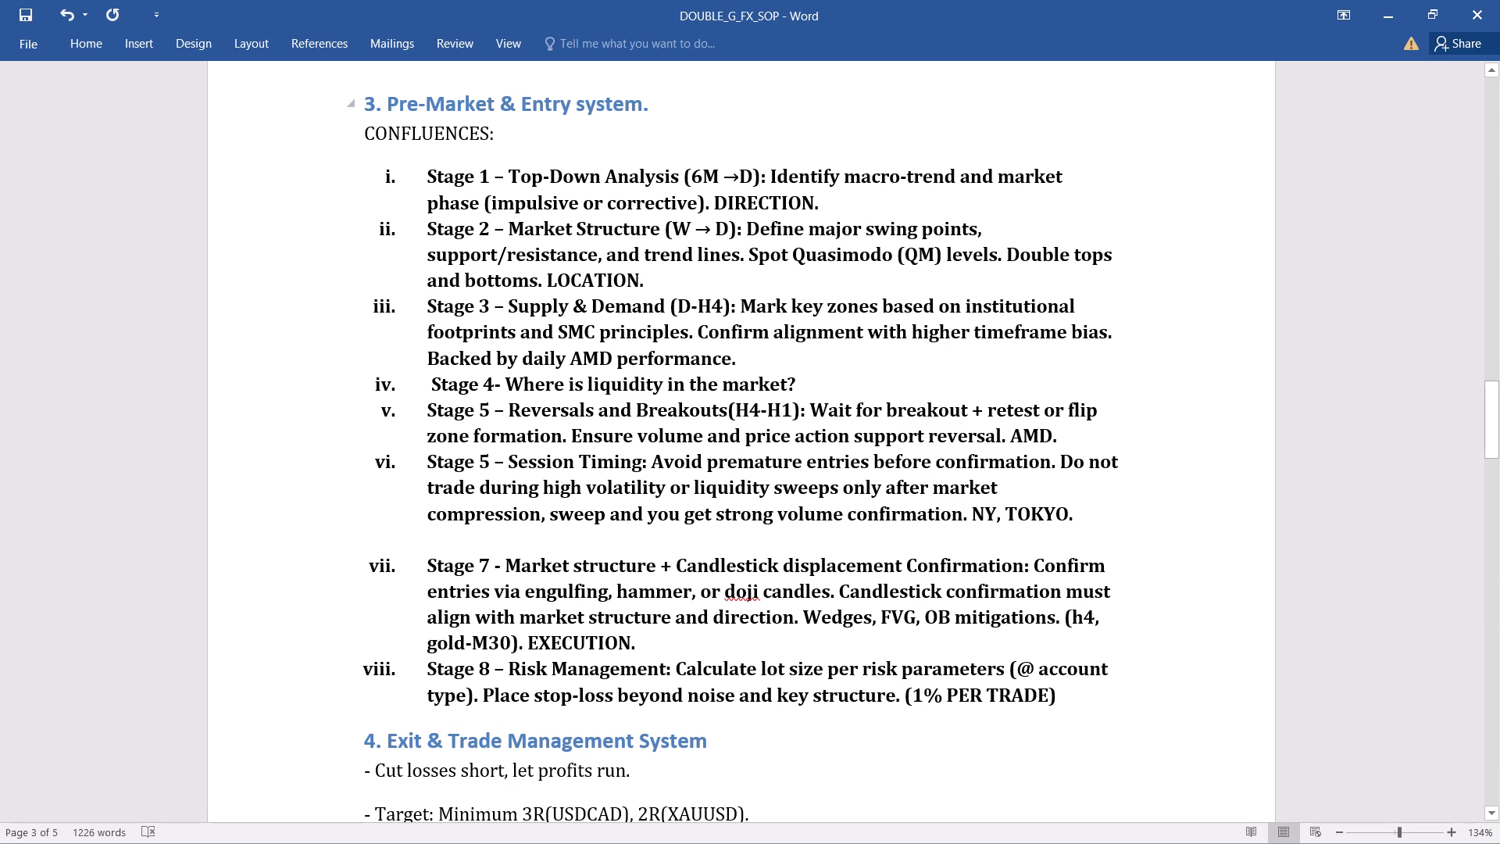
Delete the sentence "Backed by daily AMD performance." from Stage 3 – Supply & Demand.
drag(740, 363, 604, 367)
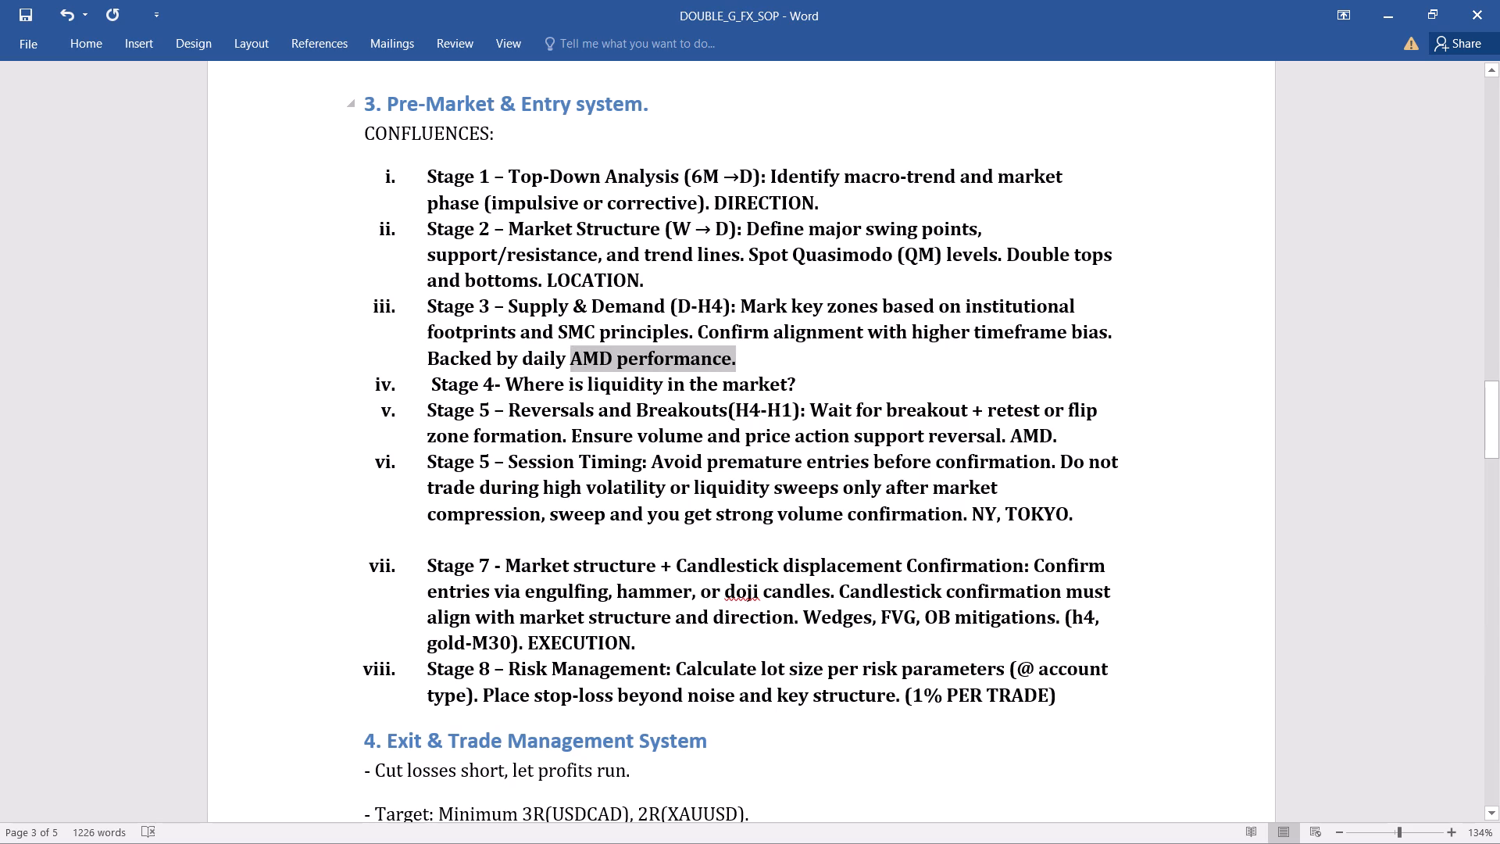
drag(604, 367, 461, 356)
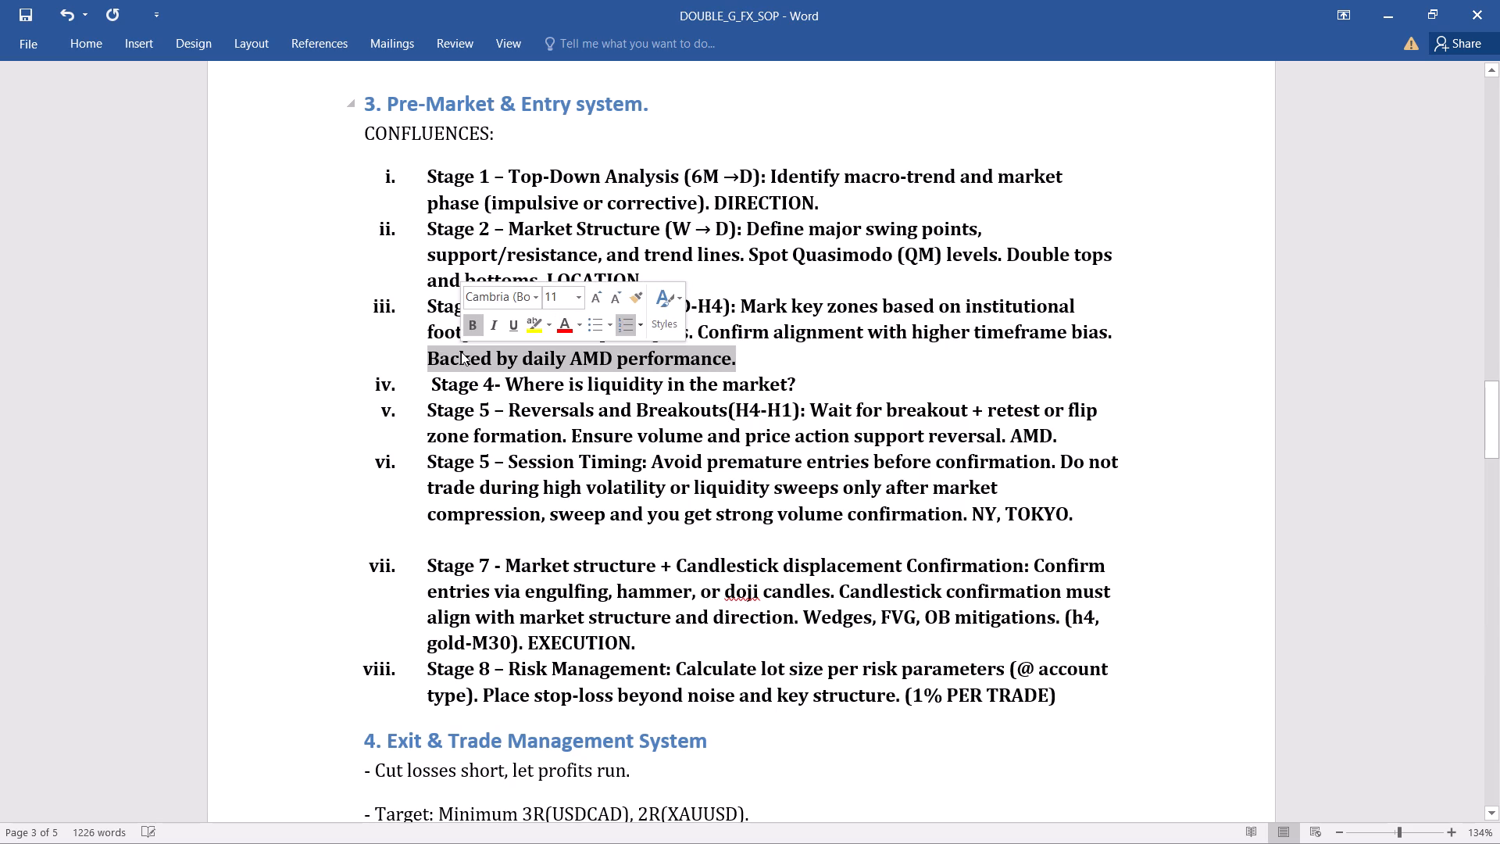
key(BackSpace)
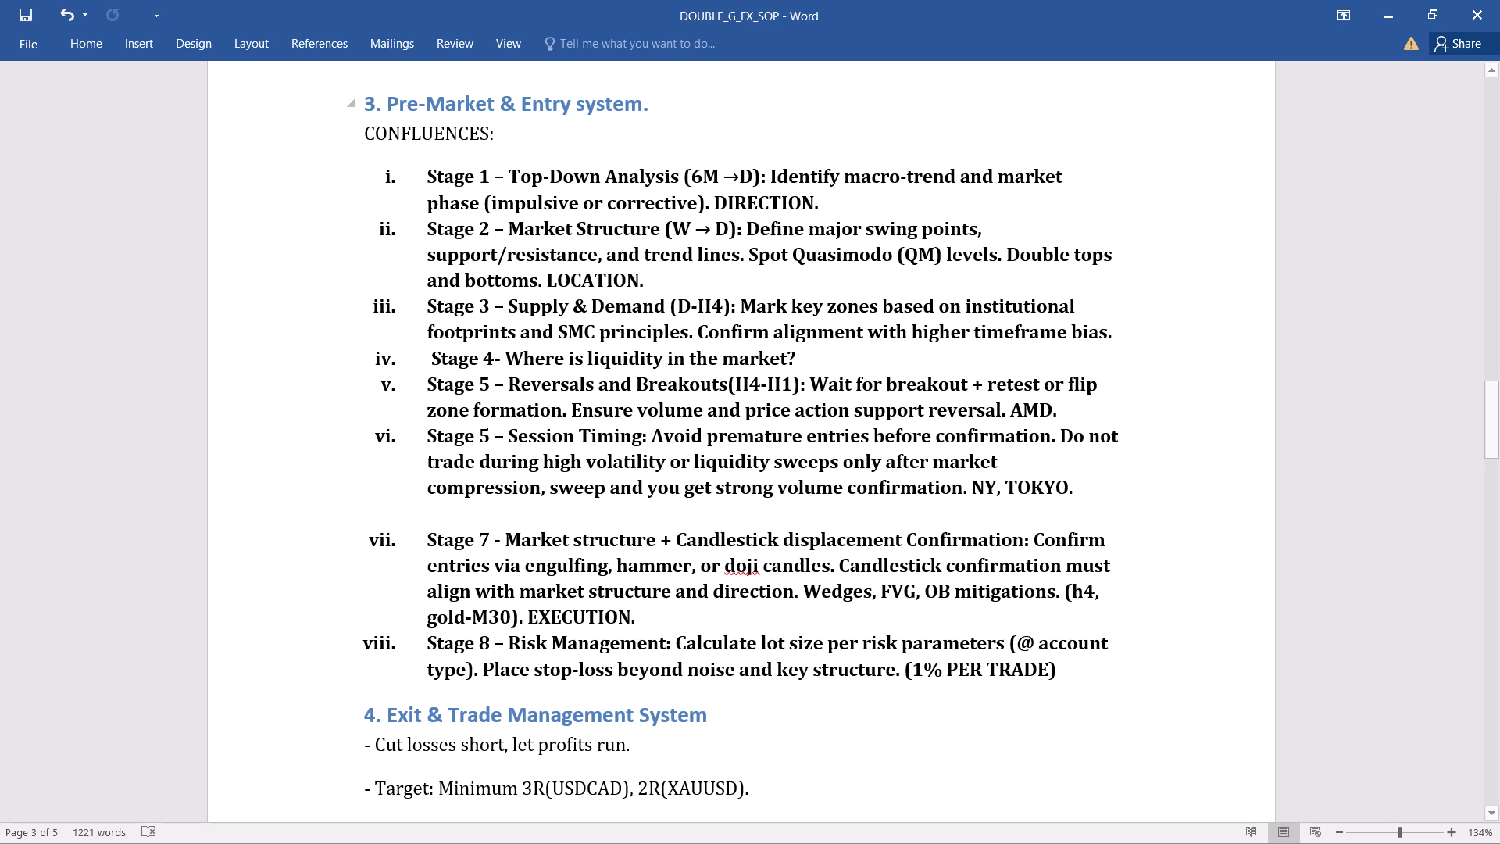
Review the remaining entry stages and the Exit & Trade Management System section.
scroll(620, 368, down, 4)
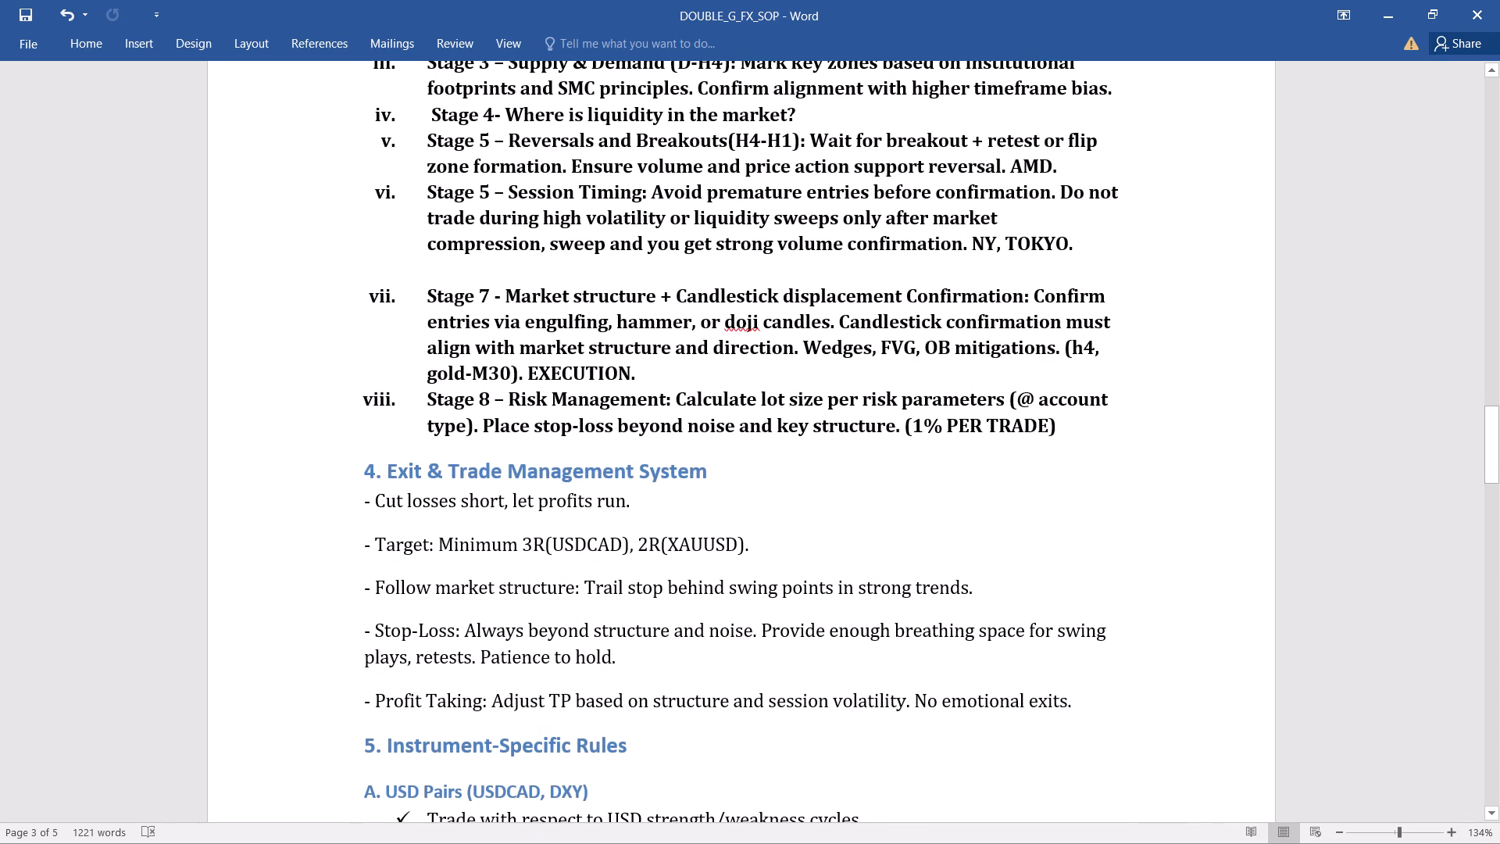
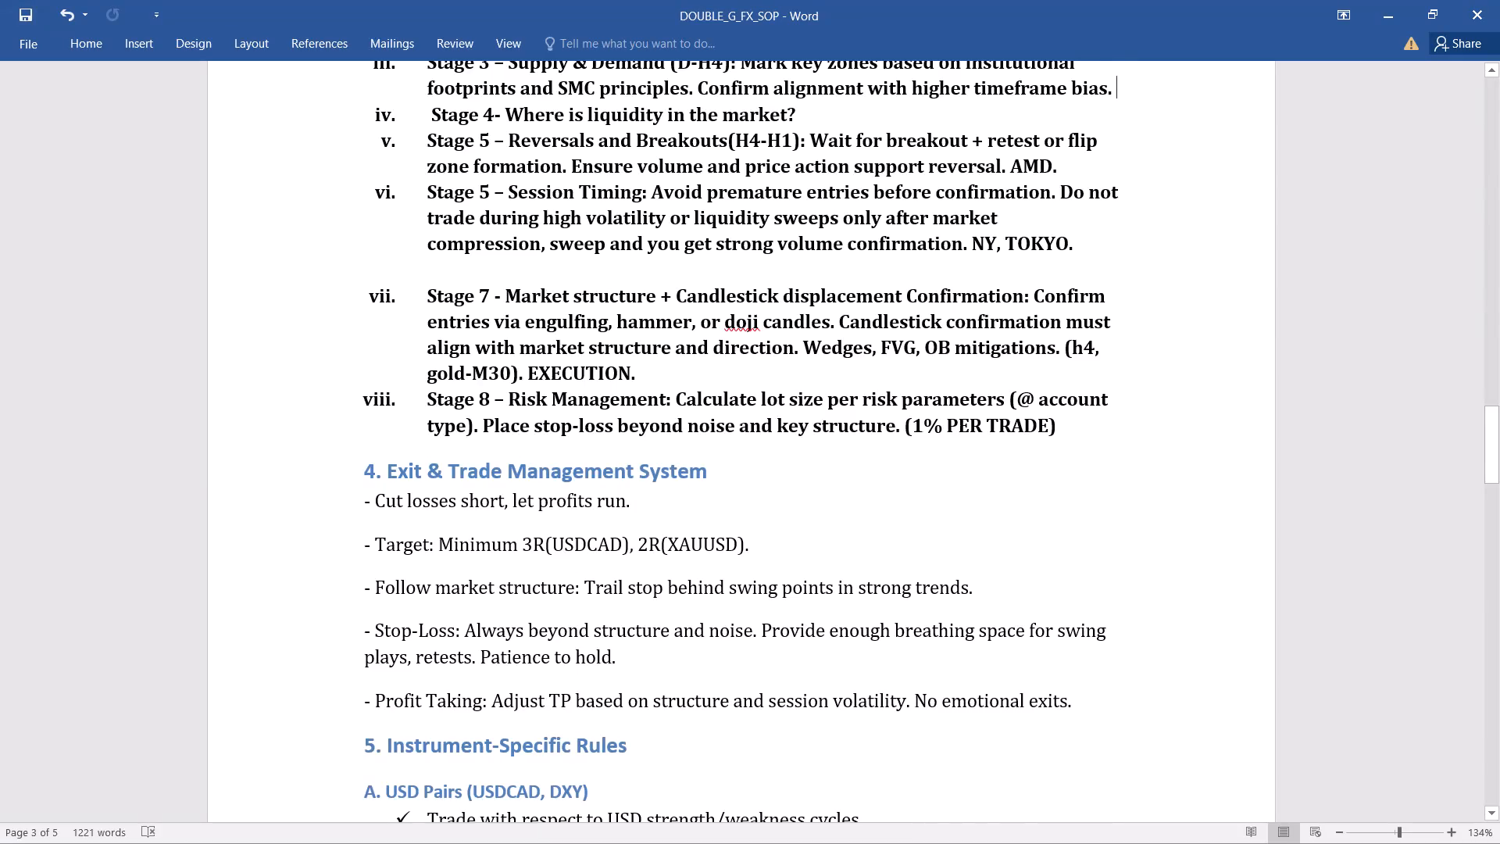
Continue reviewing the Exit & Trade Management System section, on to the USD Pairs rules under Instrument-Specific Rules.
scroll(552, 611, down, 2)
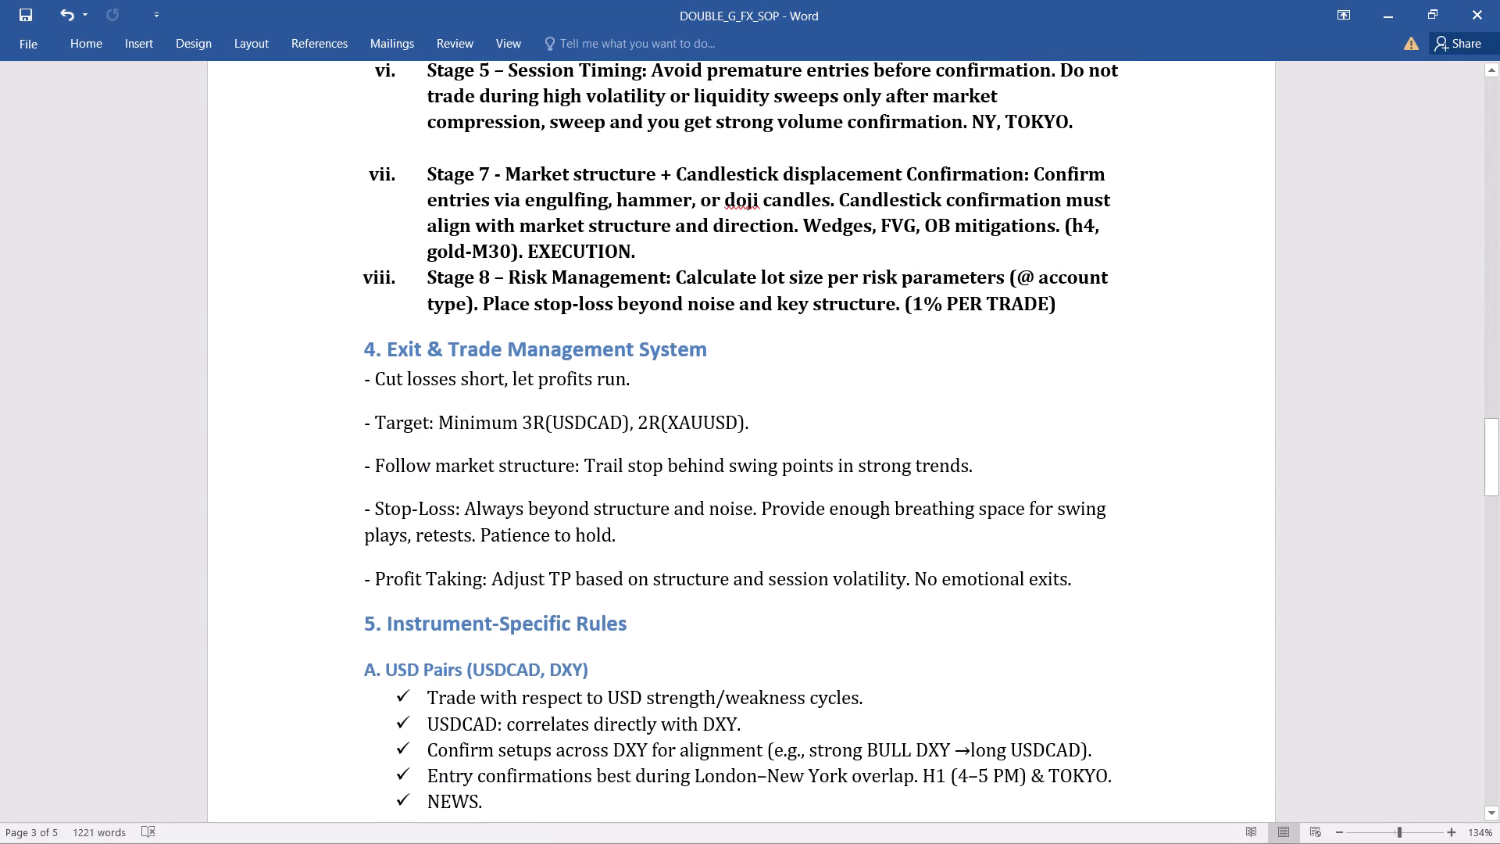
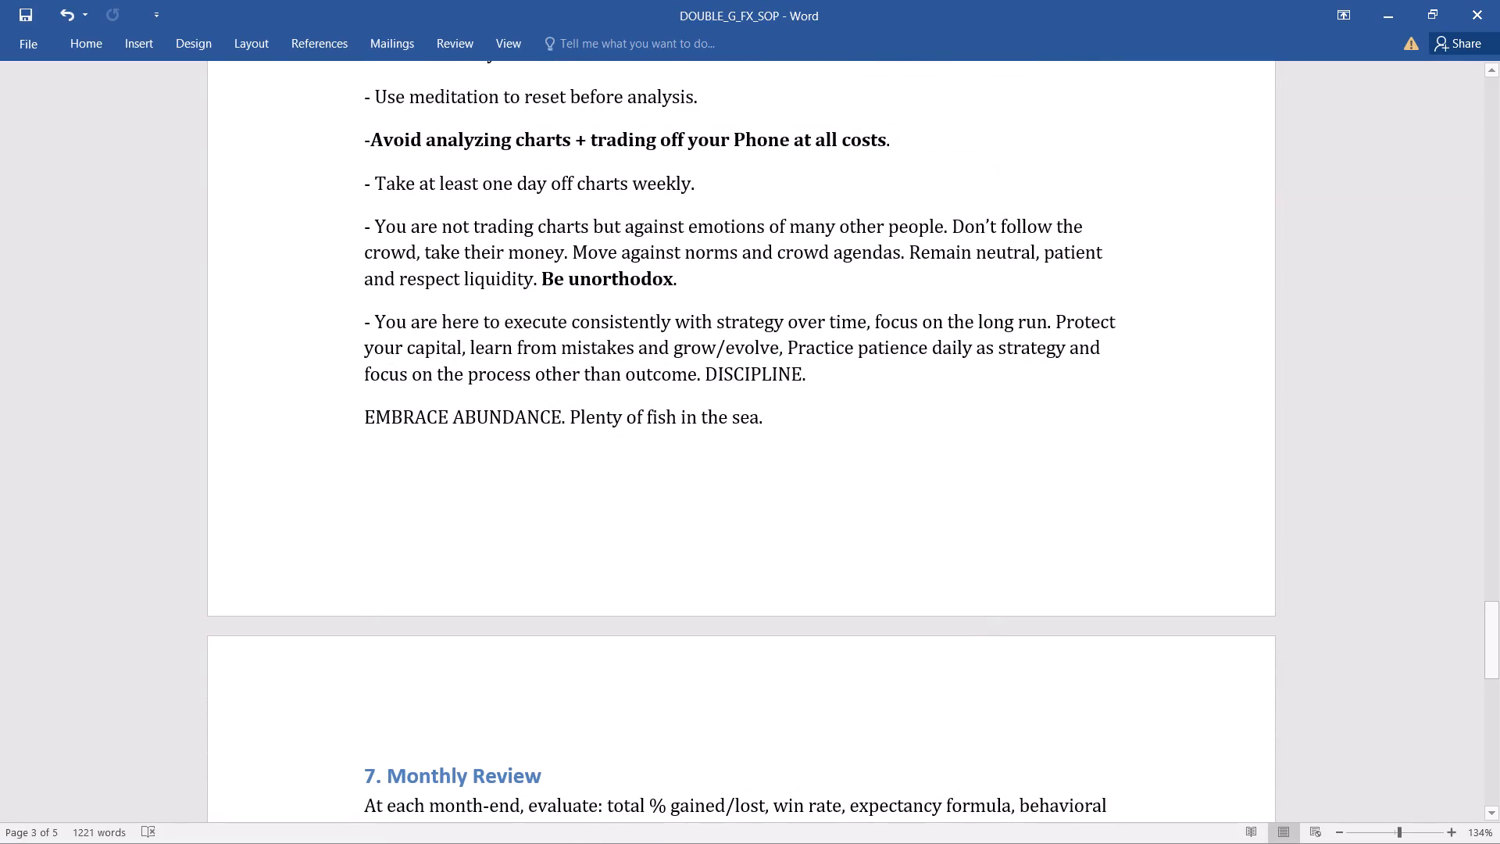
Review the document back from the Psychological and Operational Rules through the XAUUSD (Gold) rules to the USD Pairs rules.
scroll(574, 774, up, 11)
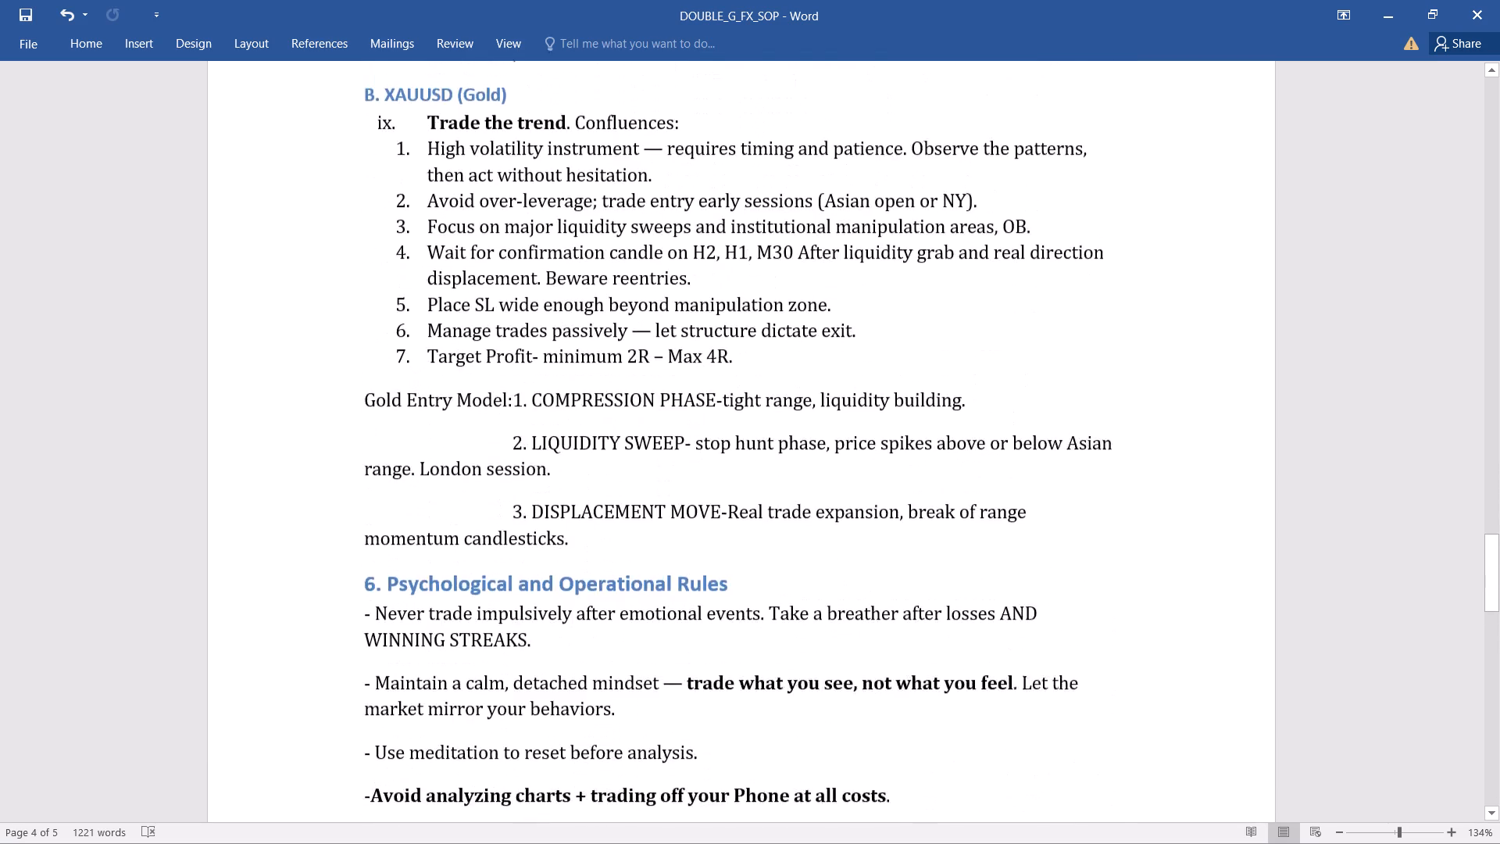
scroll(574, 774, up, 8)
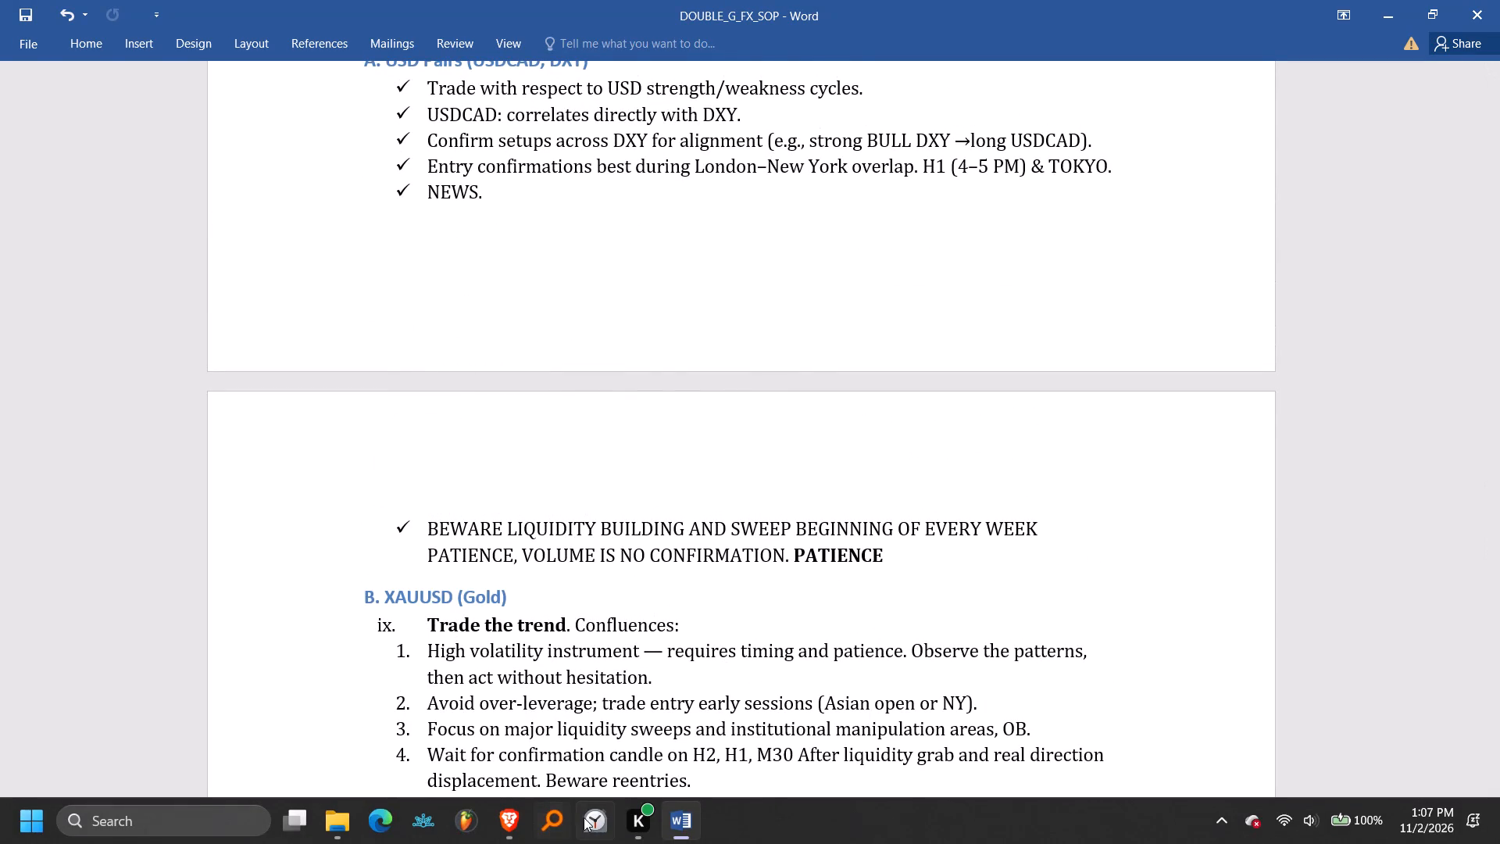
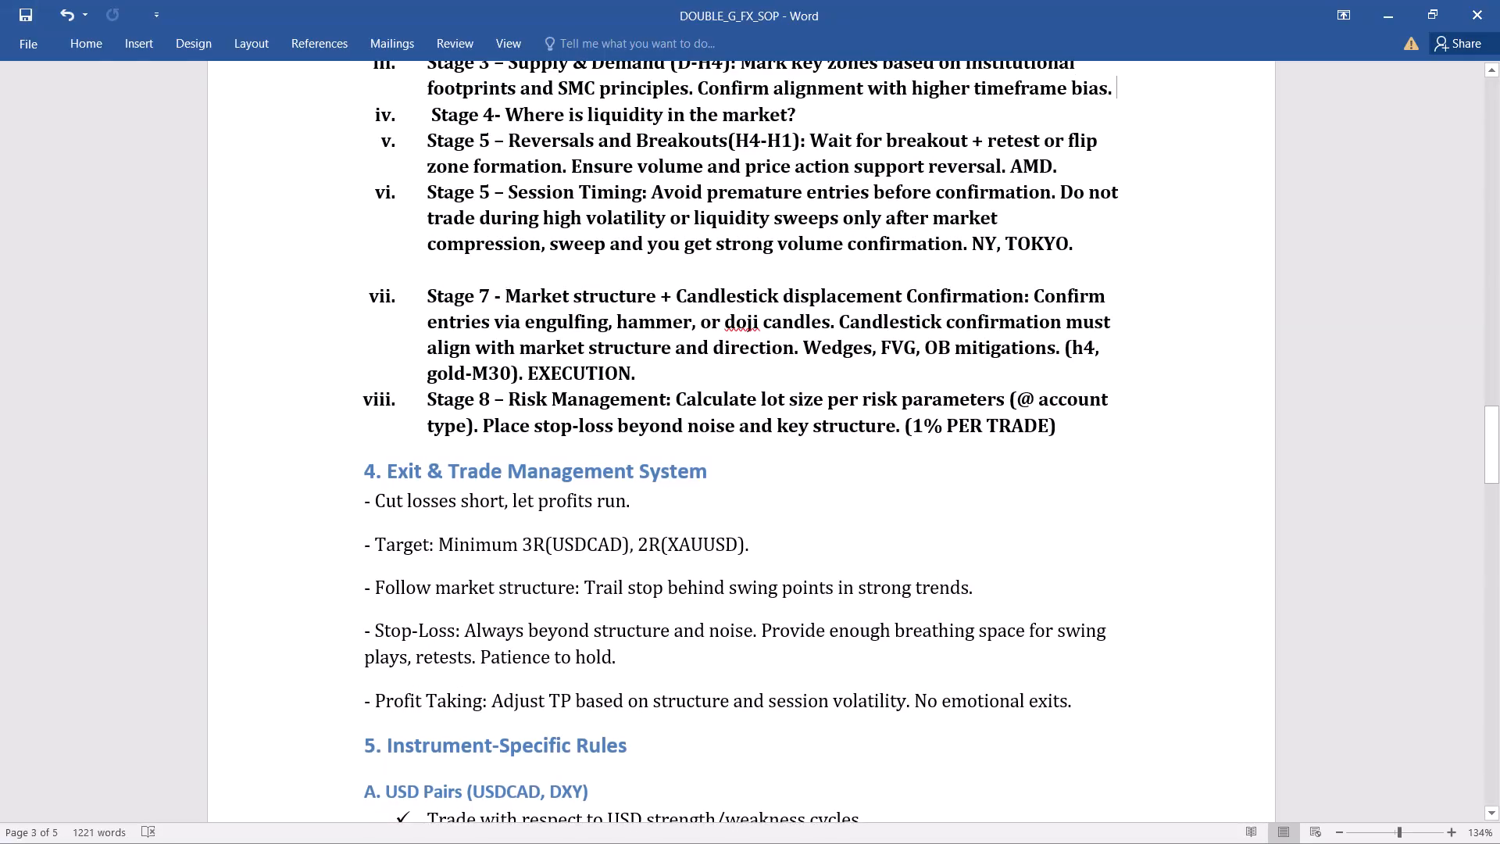
Read from the Exit & Trade Management System through the USD Pairs rules to the XAUUSD (Gold) rules.
scroll(583, 374, down, 3)
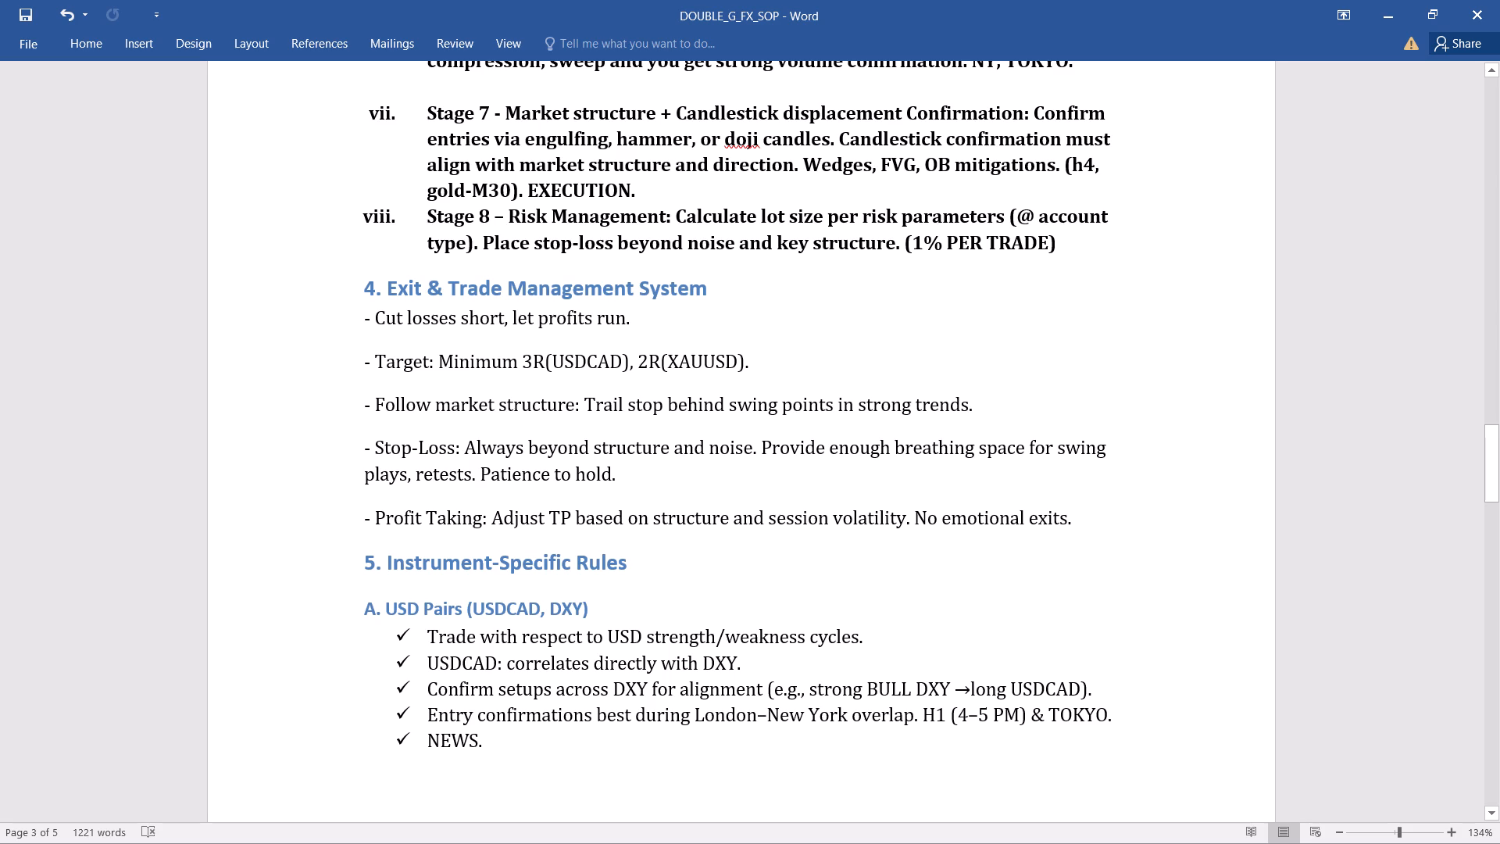
scroll(637, 561, down, 3)
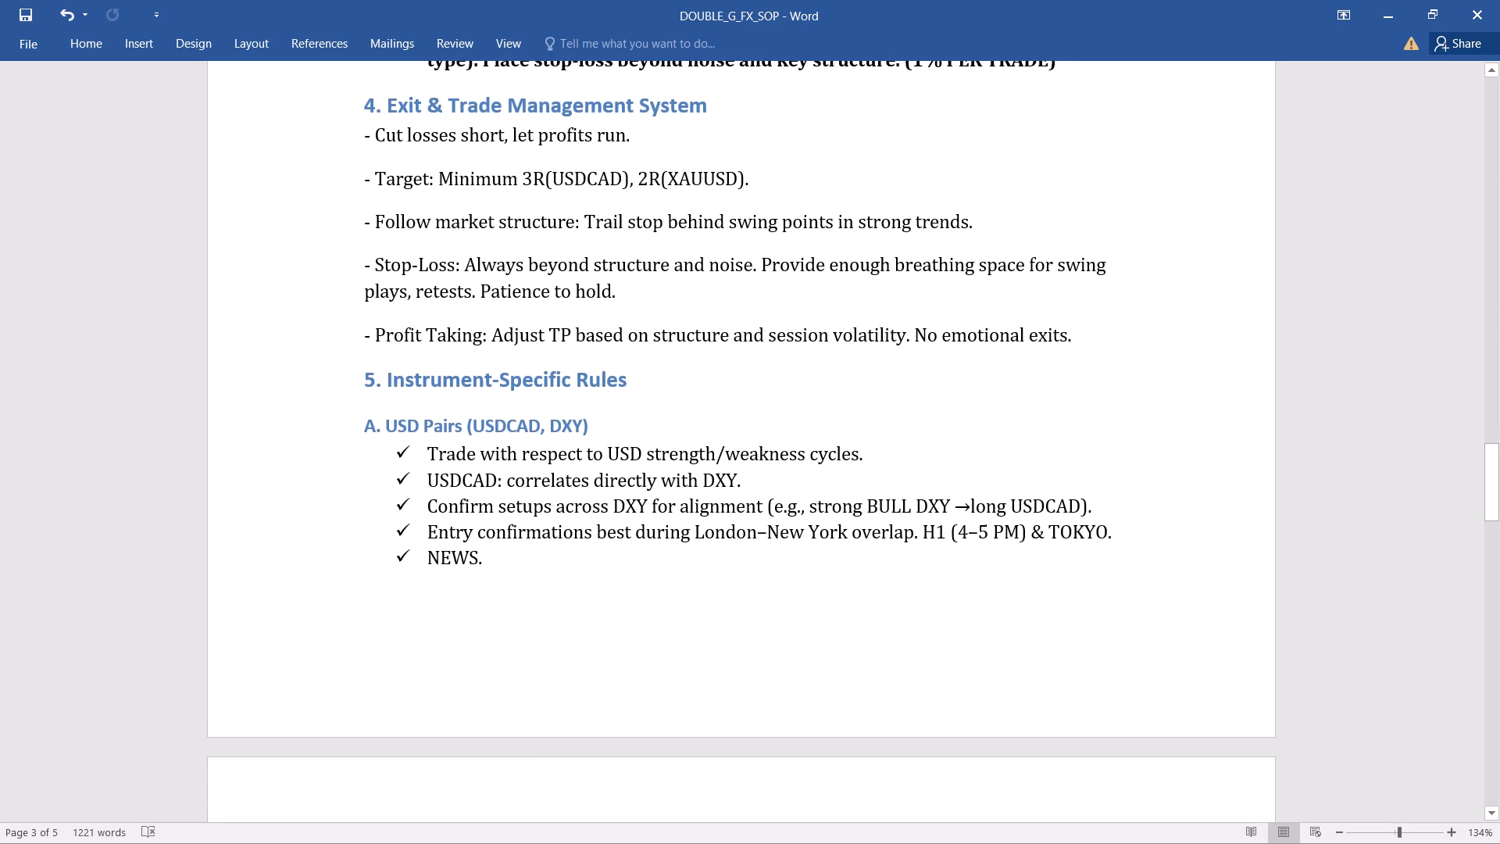
scroll(635, 561, down, 3)
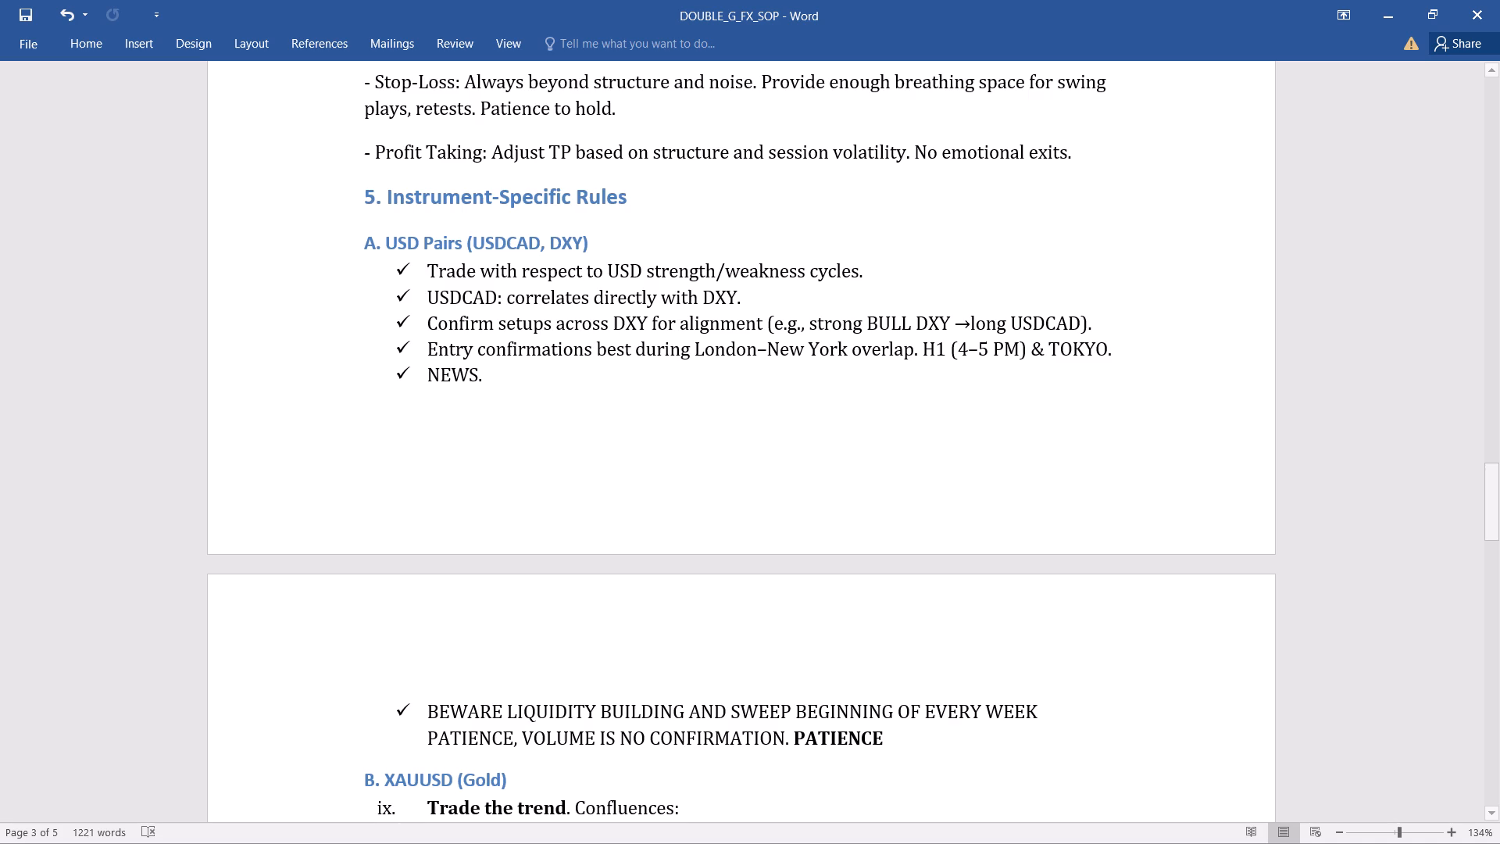
scroll(582, 414, down, 4)
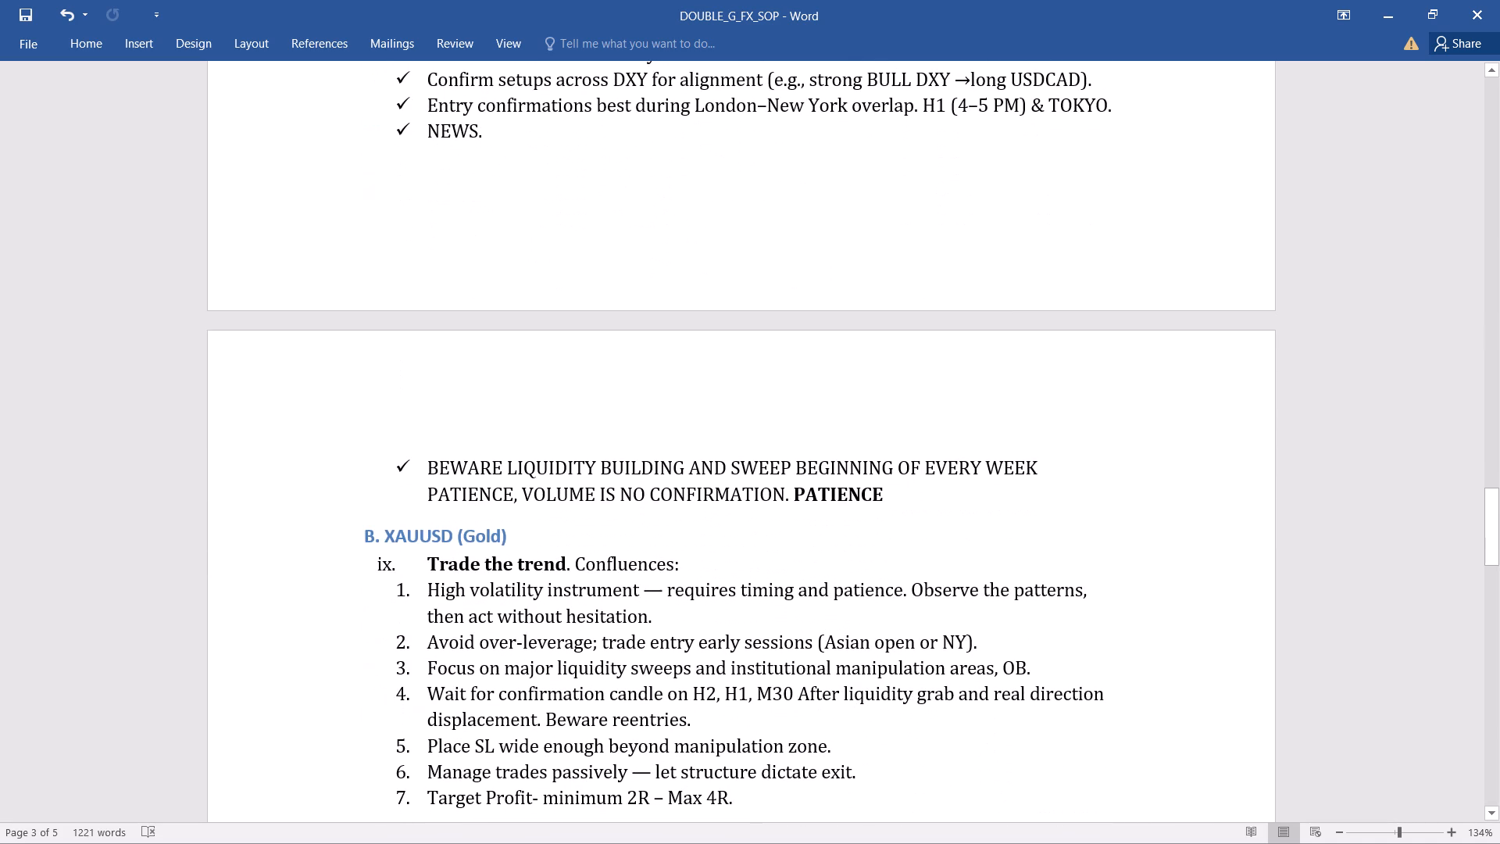
scroll(582, 414, down, 1)
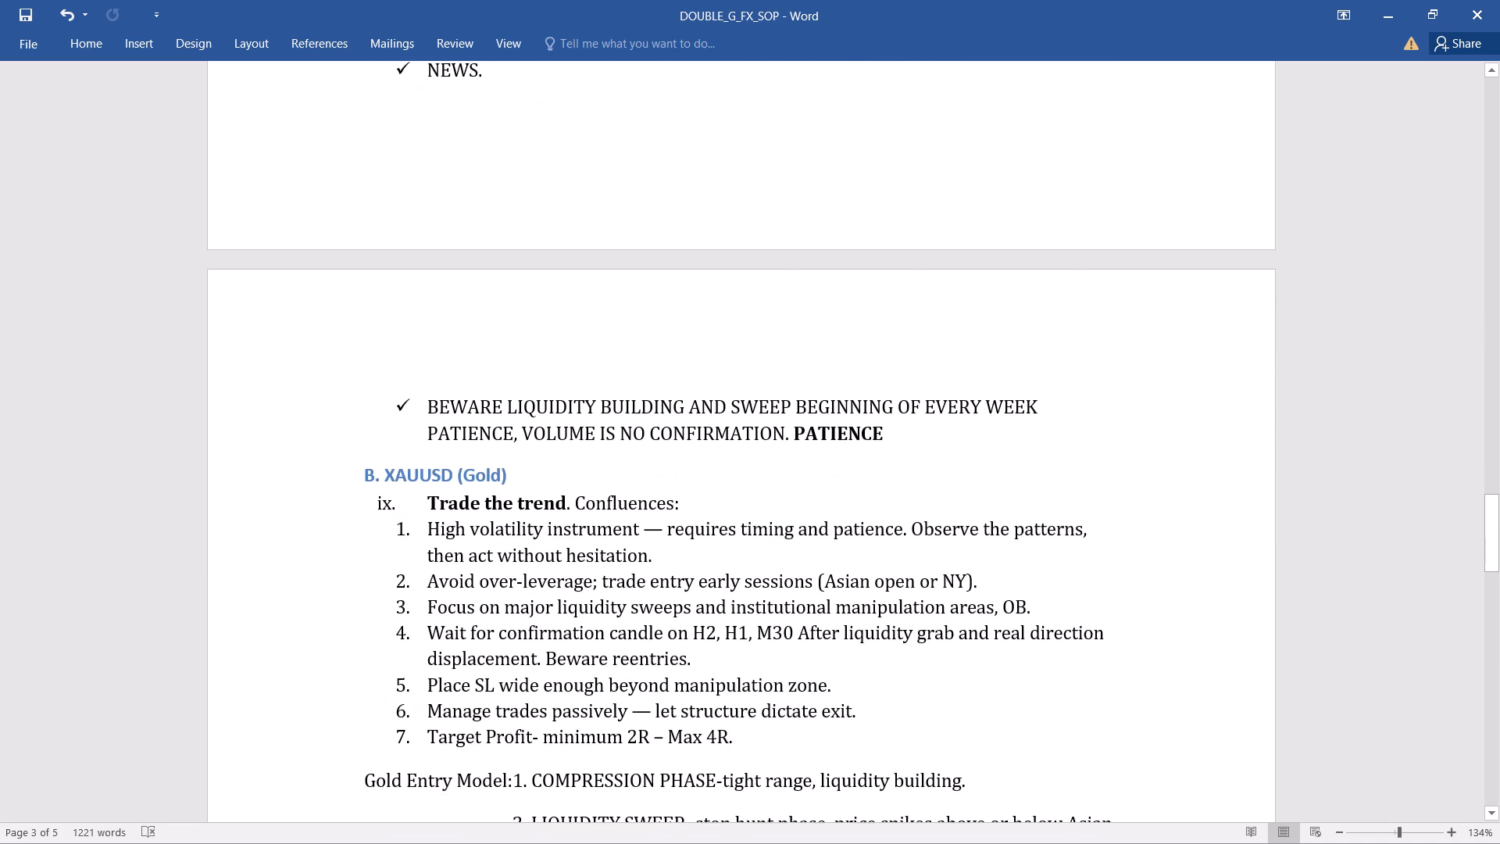
scroll(582, 414, down, 4)
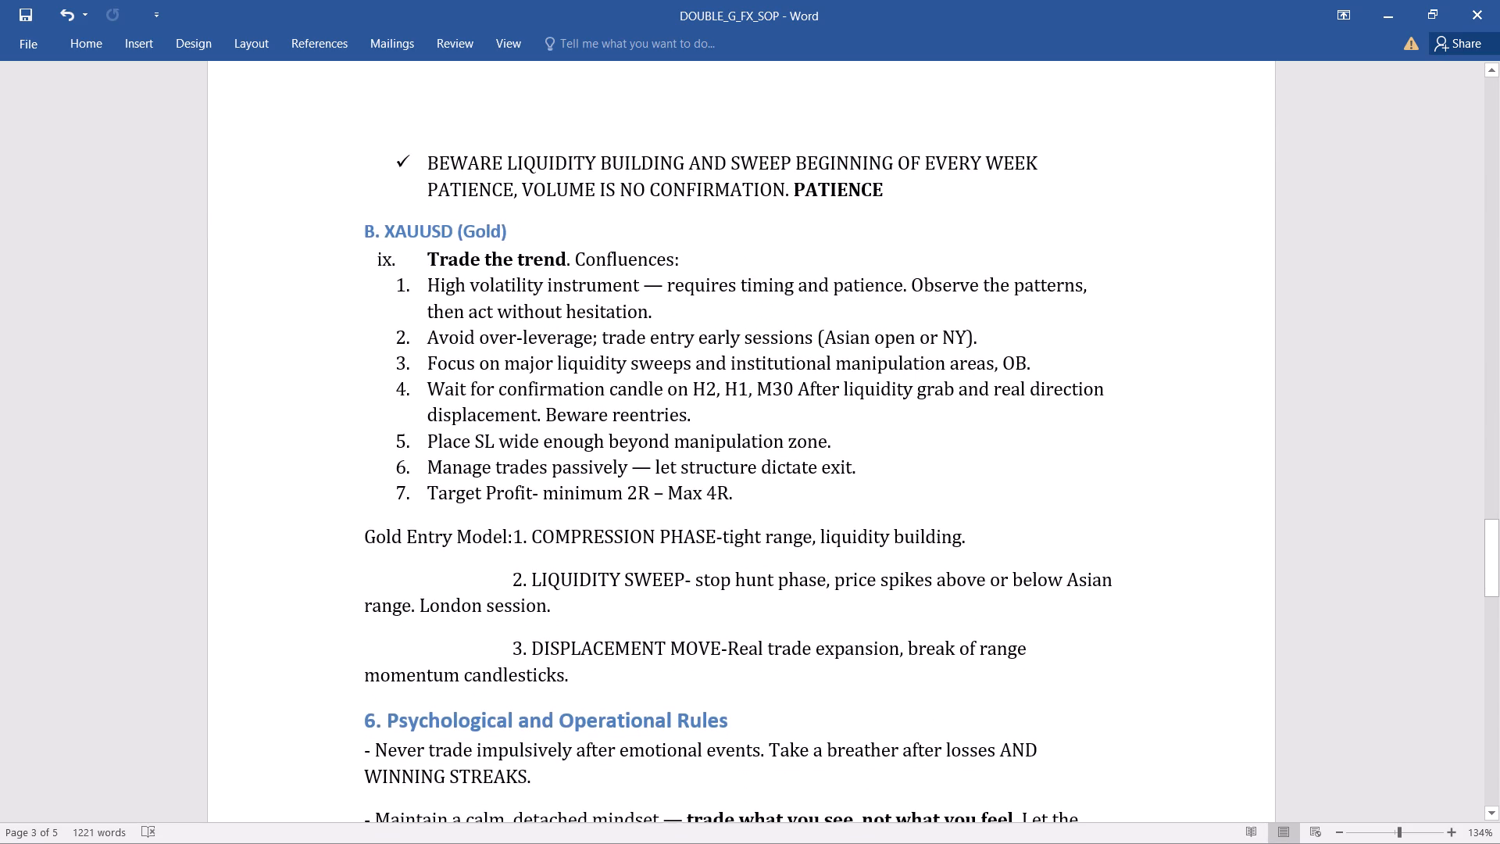
Look back at the entry stages and Exit & Trade Management System, and recheck the USD Pairs rules.
scroll(527, 327, up, 5)
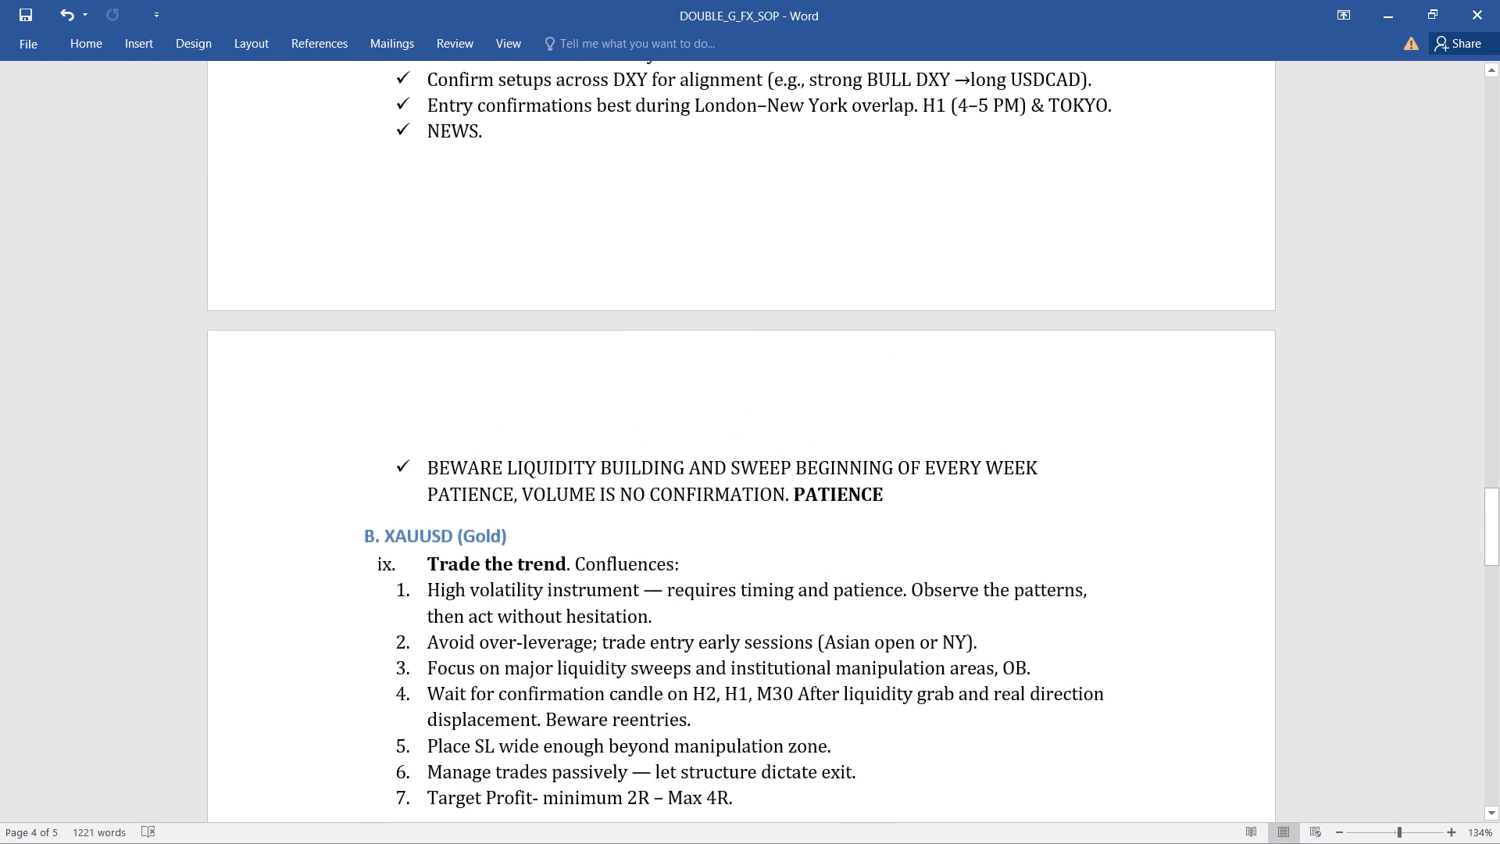
scroll(527, 327, up, 15)
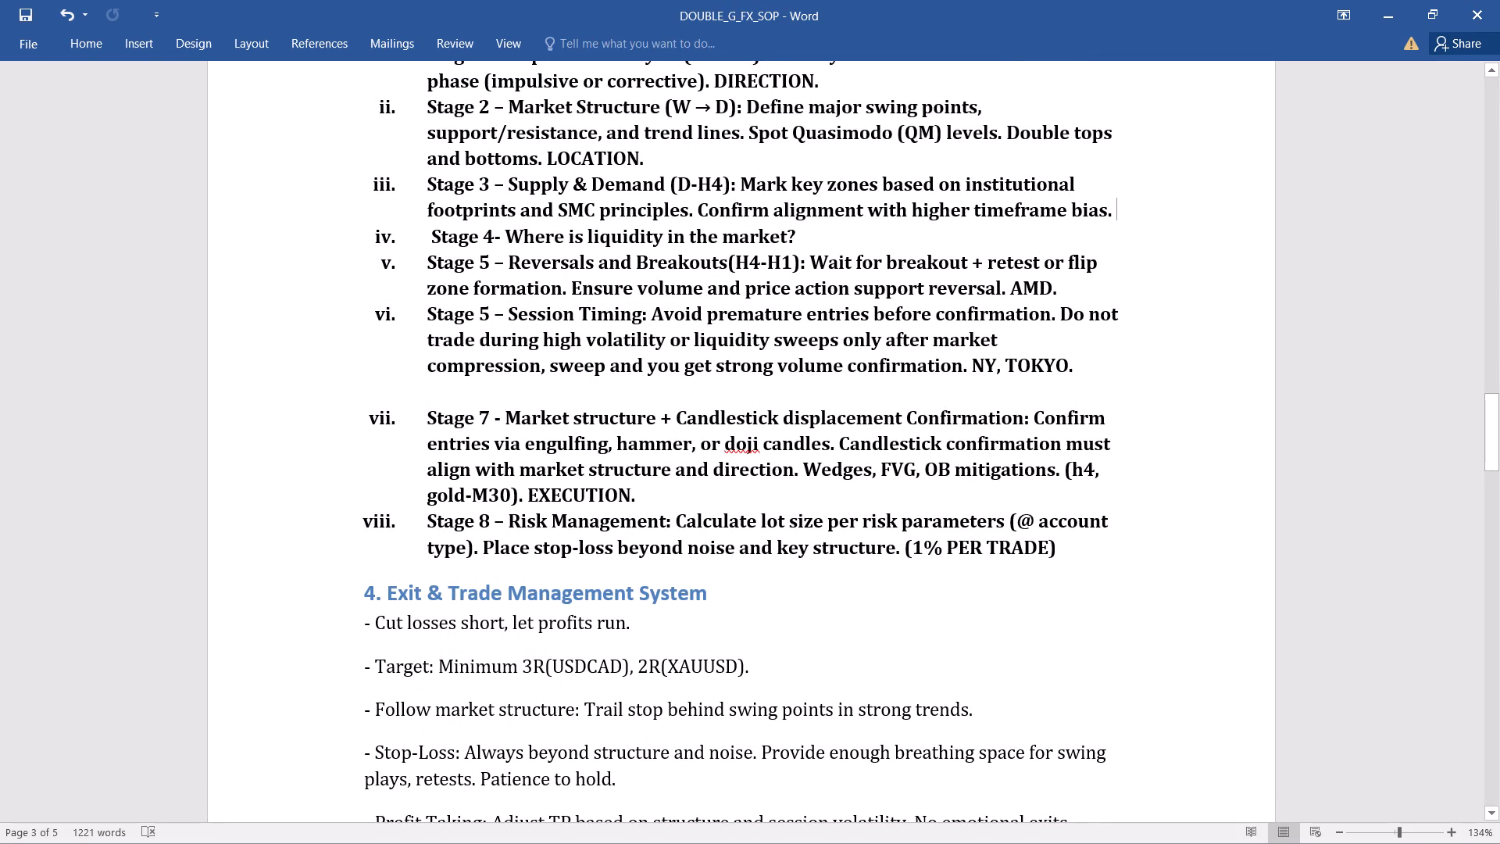
scroll(573, 303, down, 13)
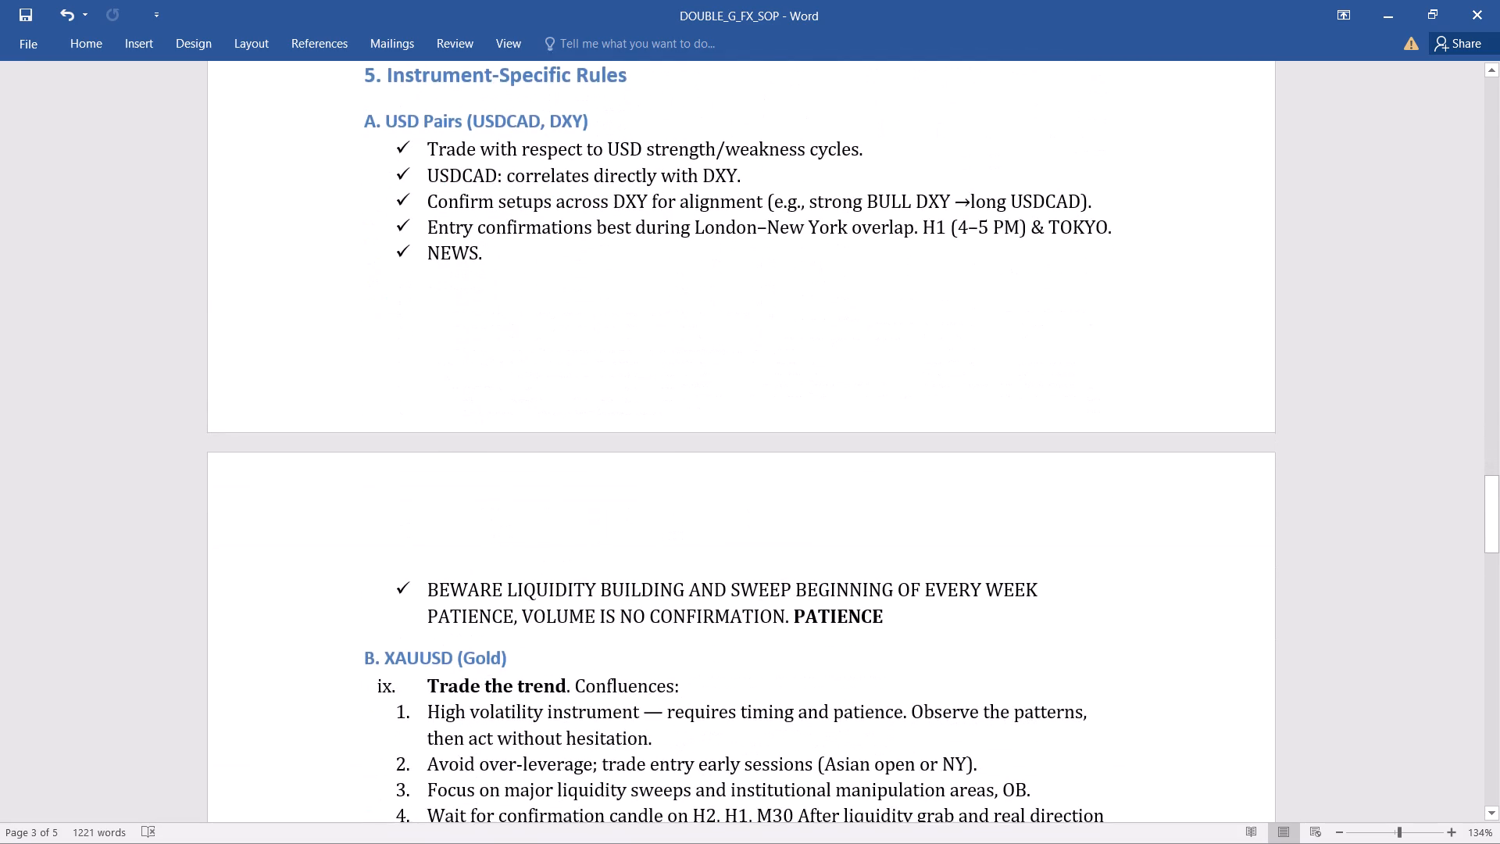
scroll(573, 302, down, 4)
scroll(573, 302, up, 5)
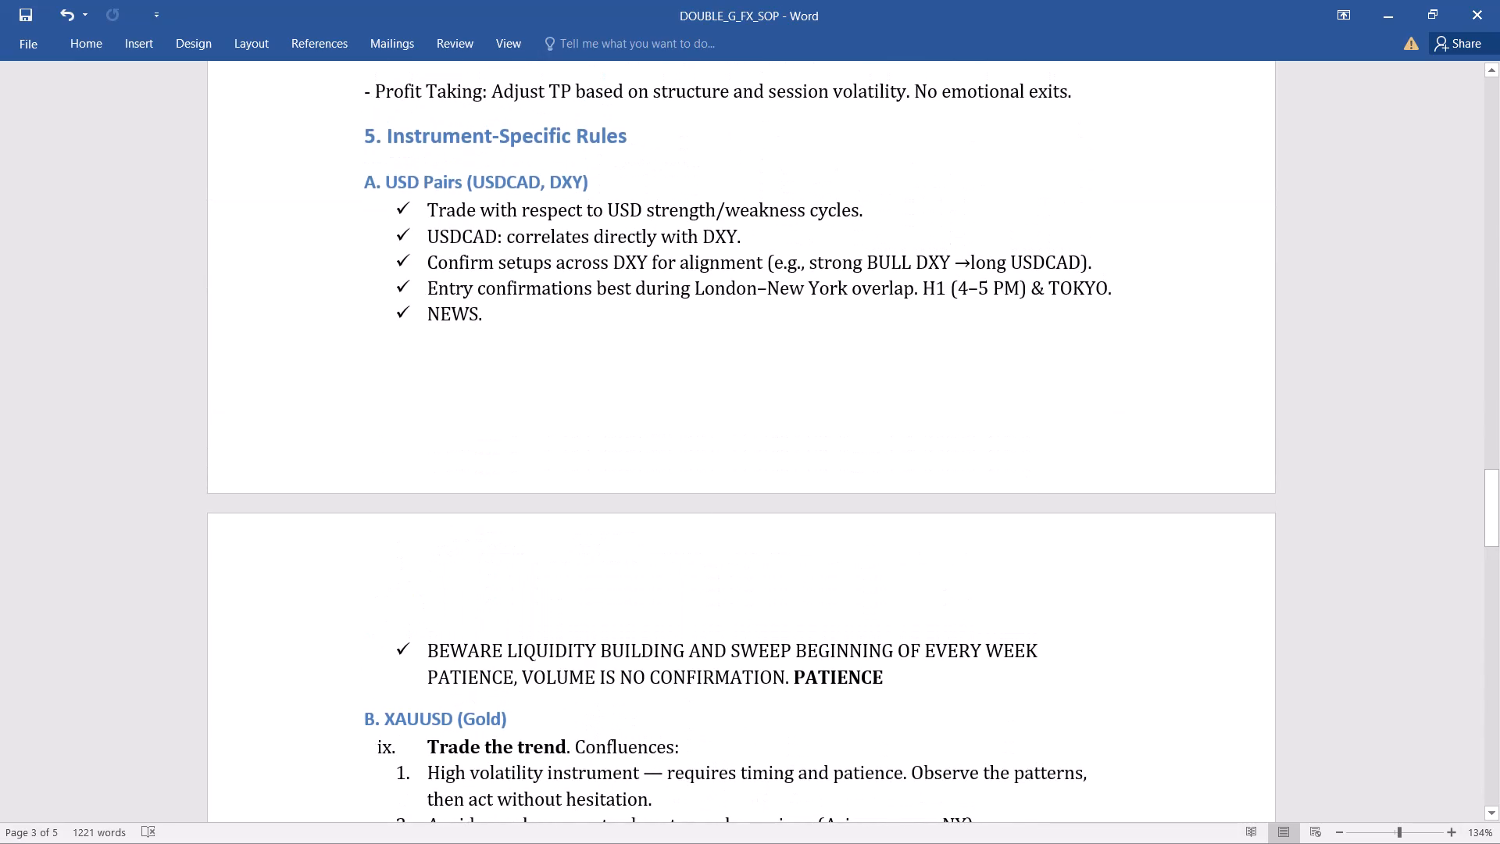
scroll(573, 305, up, 3)
scroll(573, 305, down, 2)
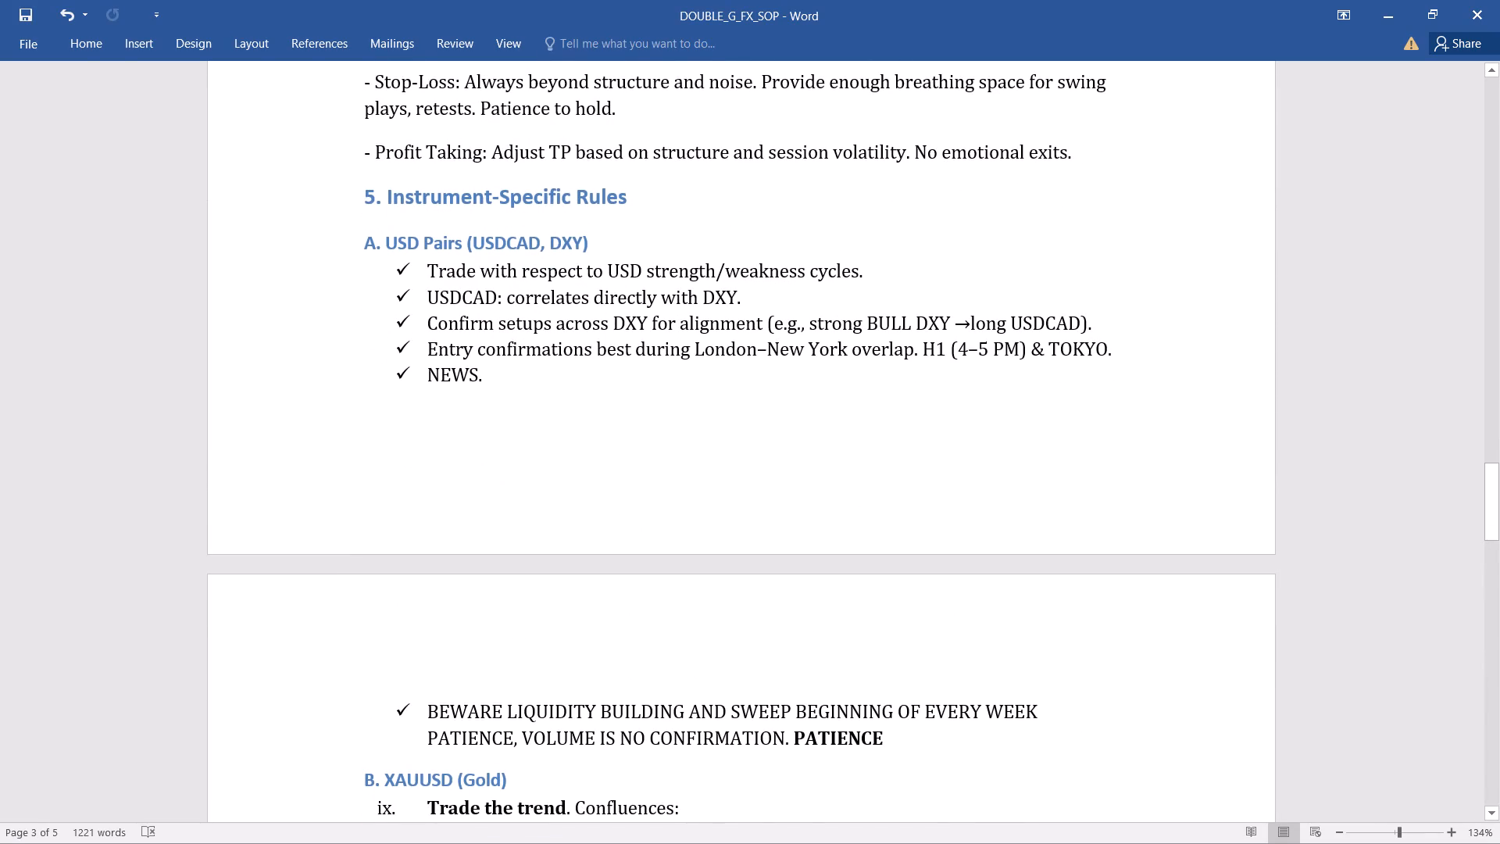
Read the XAUUSD (Gold) confluences and the Gold Entry Model's compression, liquidity sweep and displacement phases.
scroll(576, 293, down, 2)
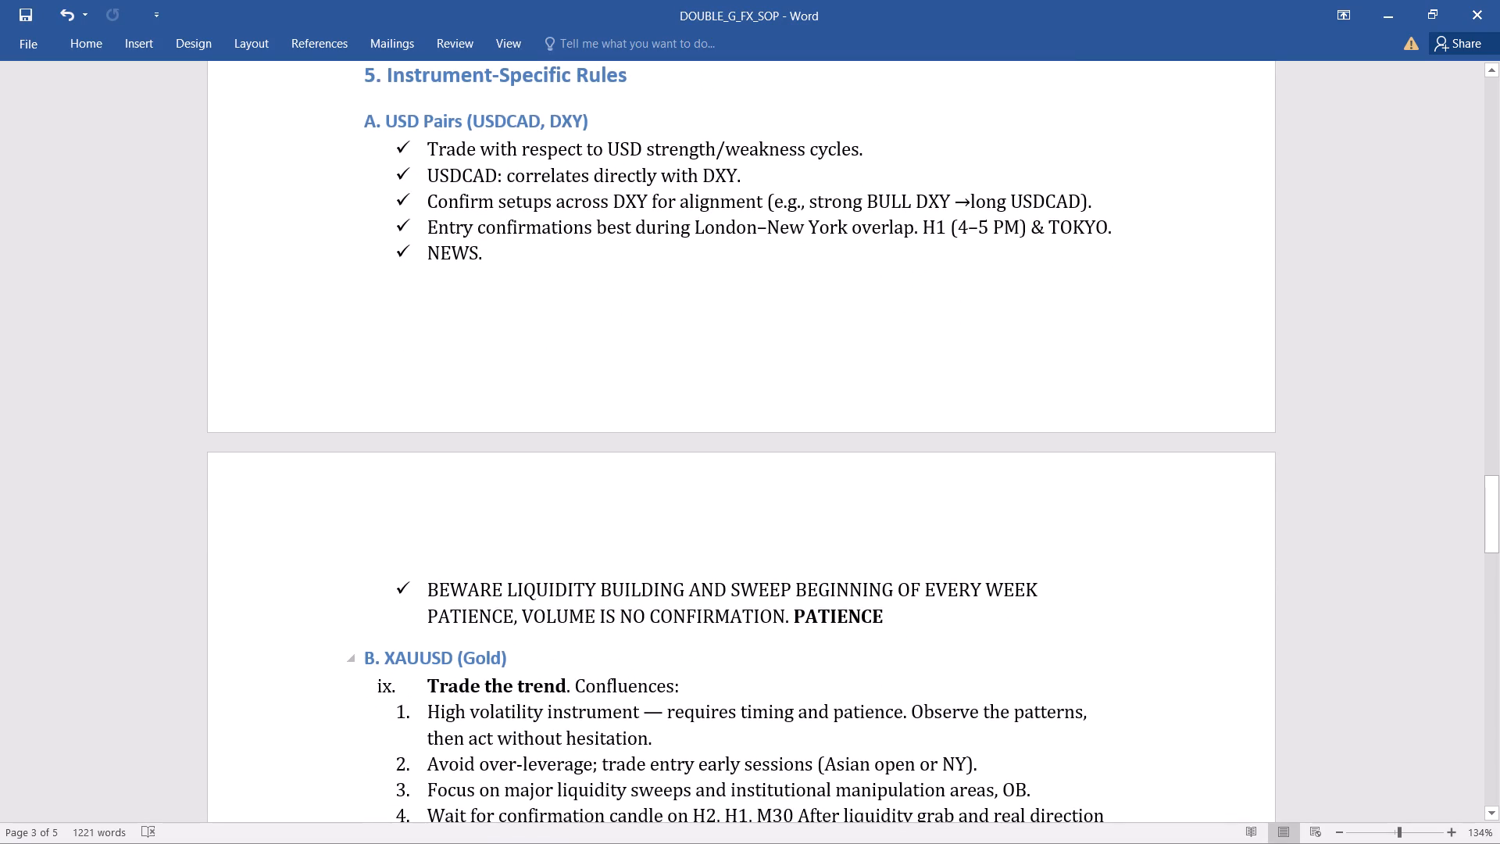
scroll(884, 639, down, 2)
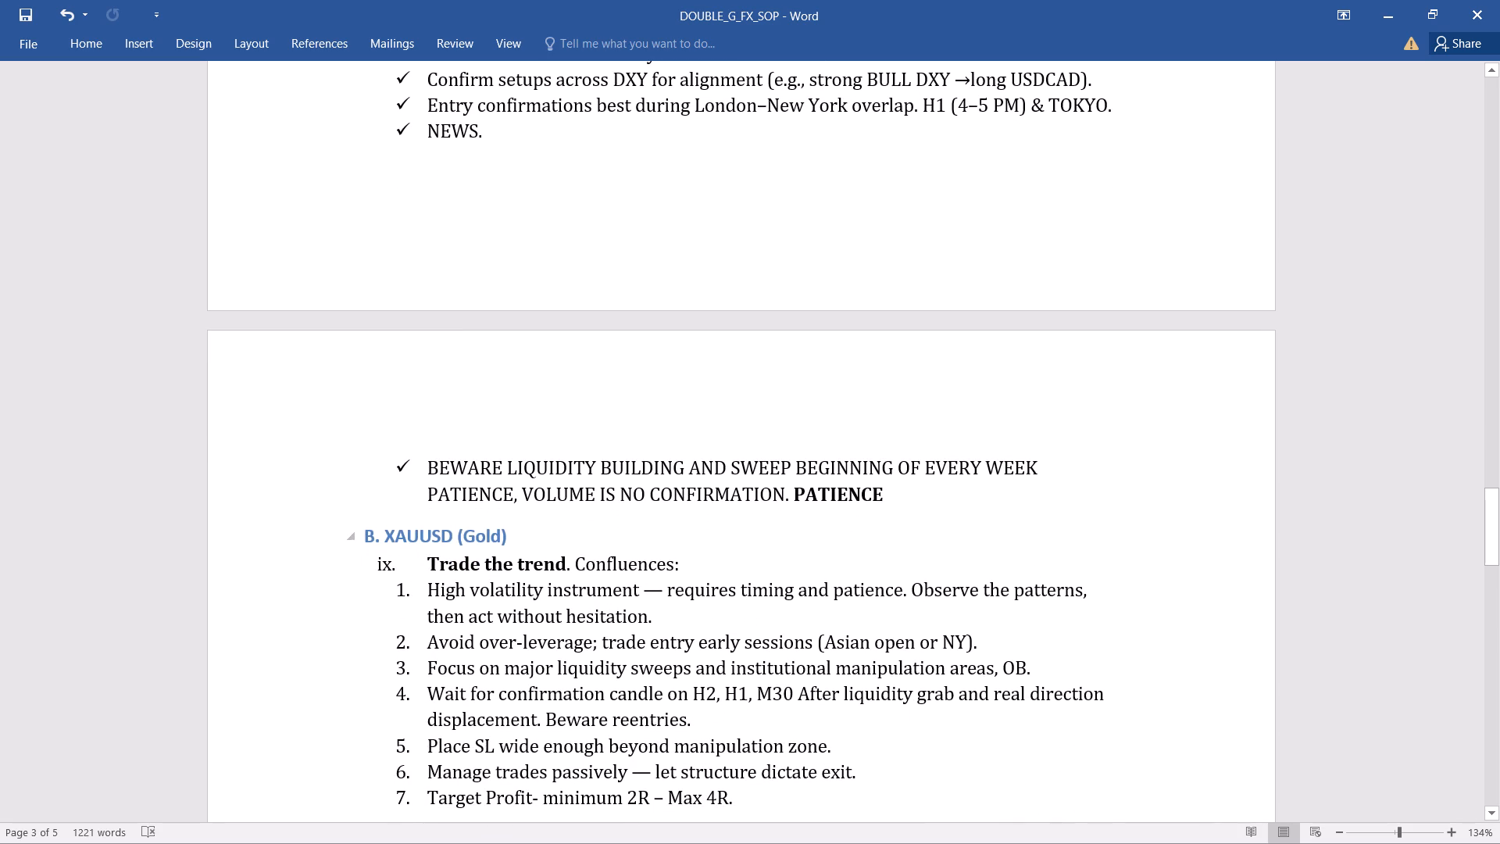
scroll(580, 565, down, 1)
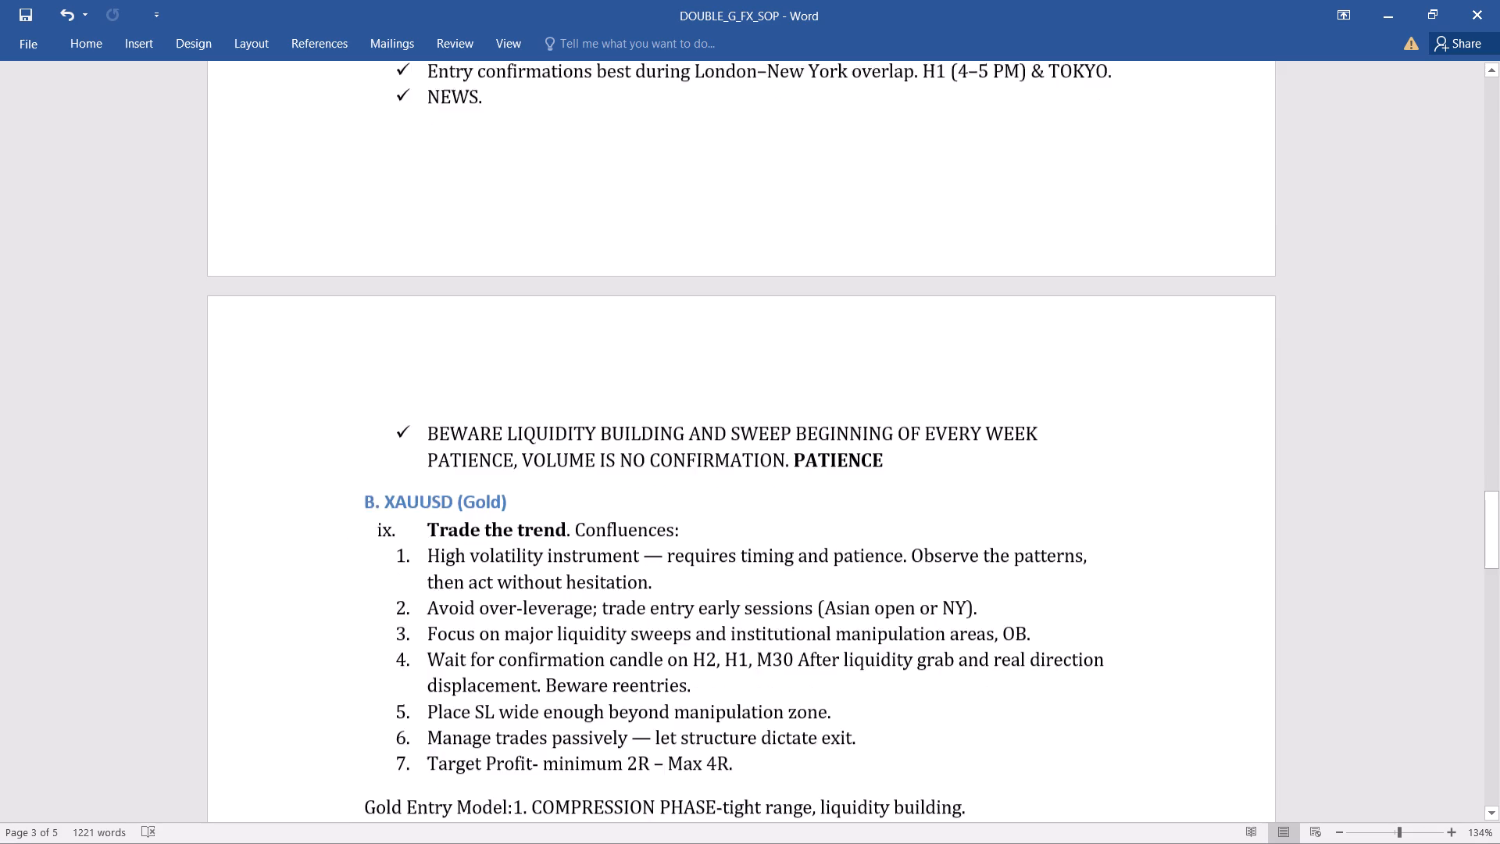
scroll(580, 565, down, 1)
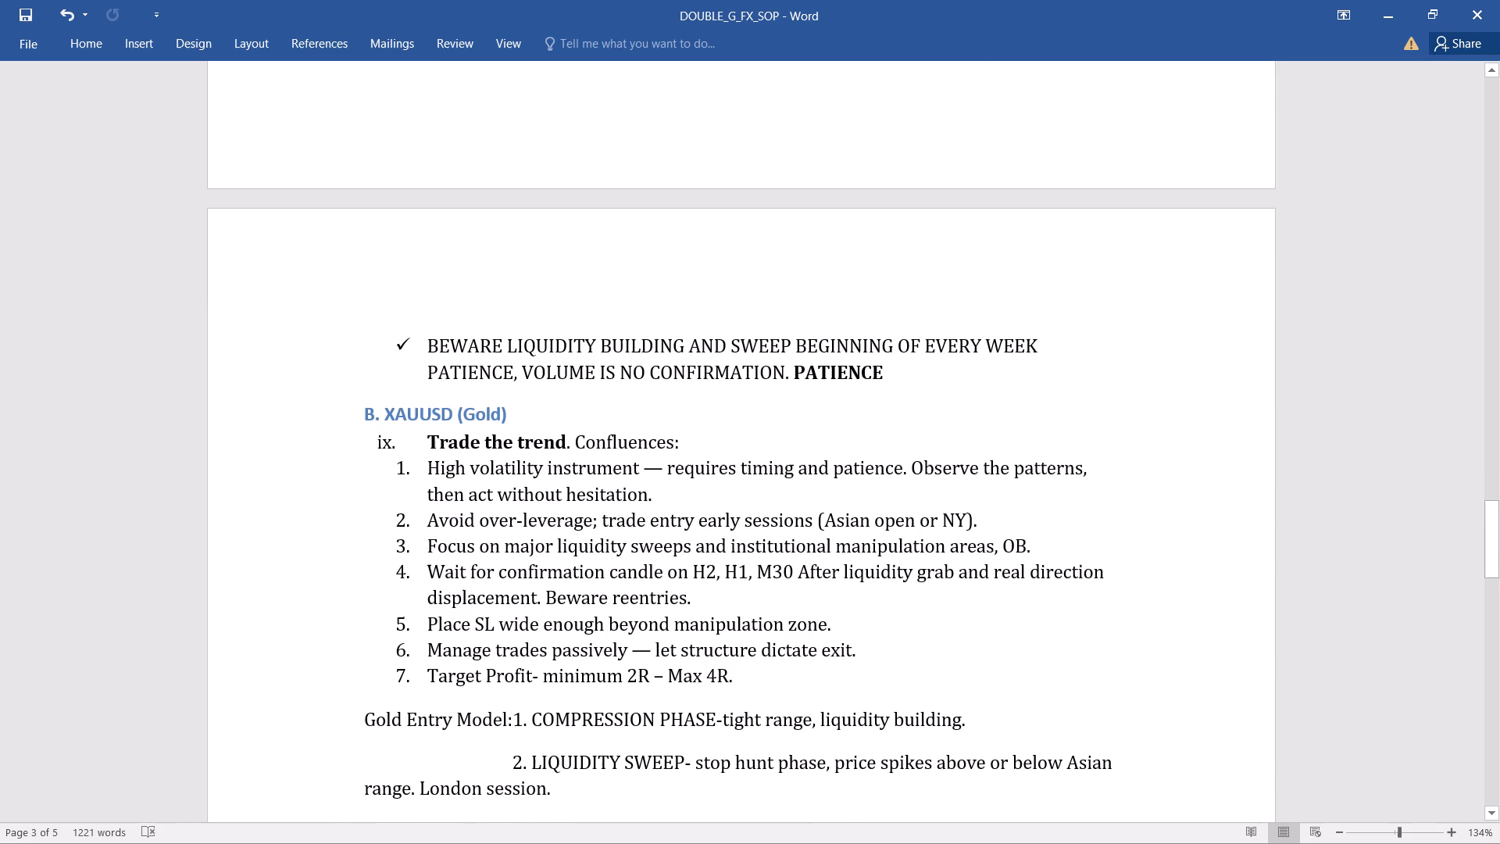
scroll(556, 495, down, 9)
scroll(556, 495, up, 7)
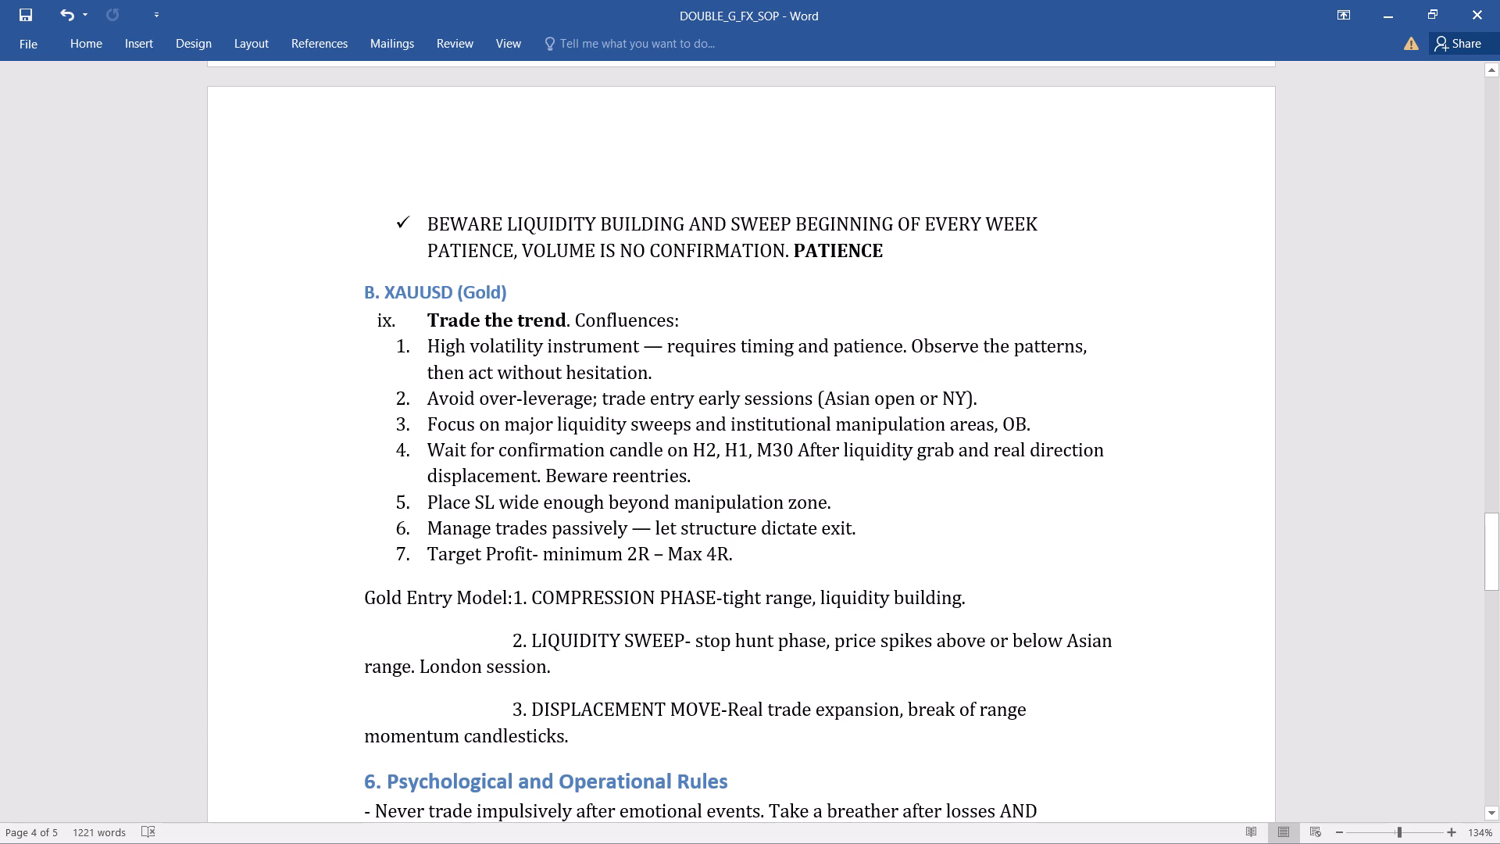
scroll(844, 445, down, 3)
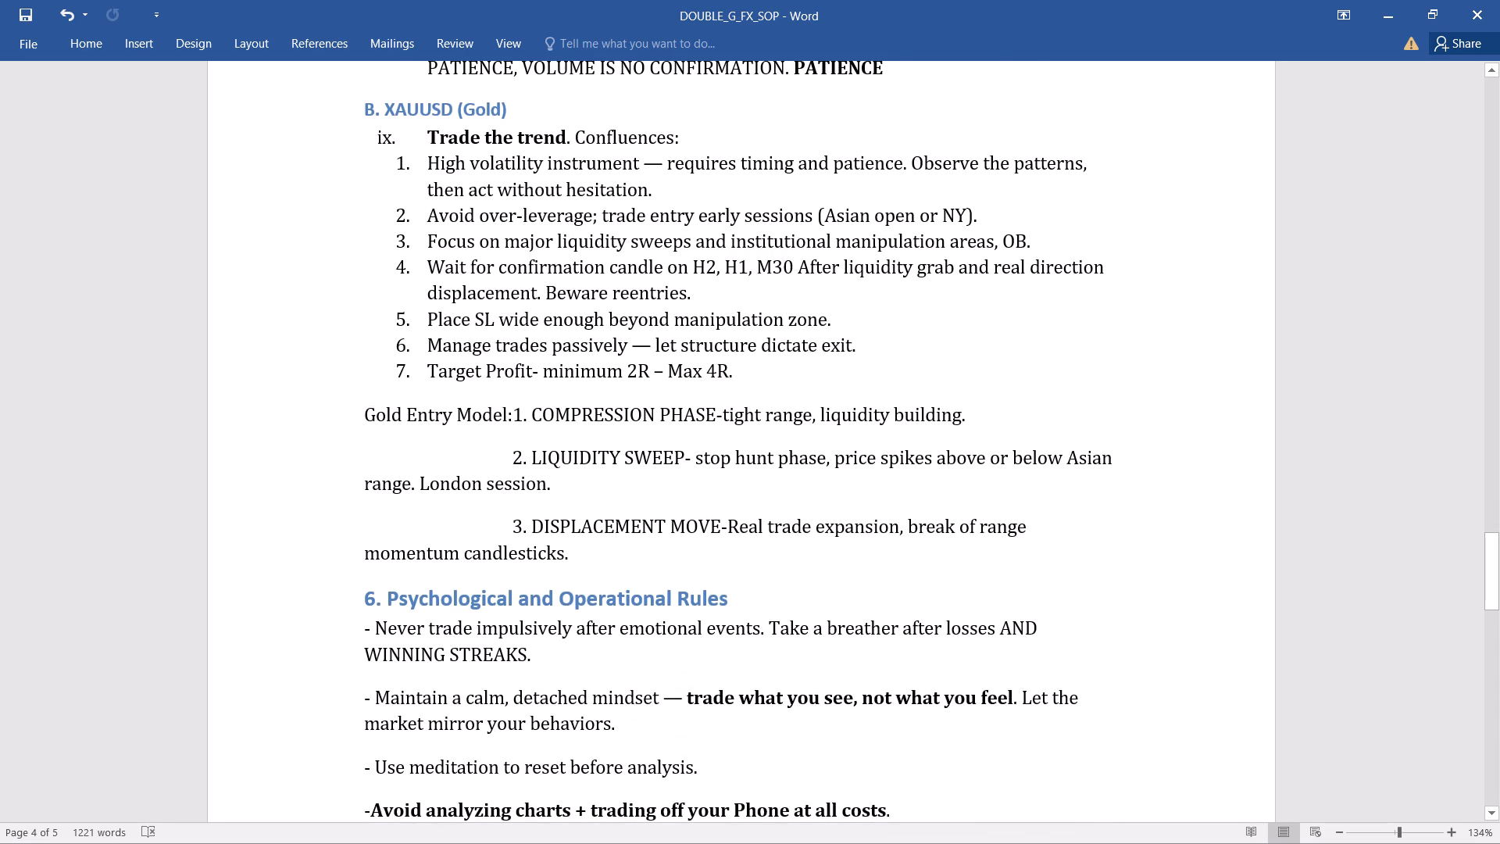
scroll(841, 435, down, 1)
scroll(841, 435, up, 1)
Read the Psychological and Operational Rules and continue to the Monthly Review section at the document's end.
scroll(682, 452, down, 1)
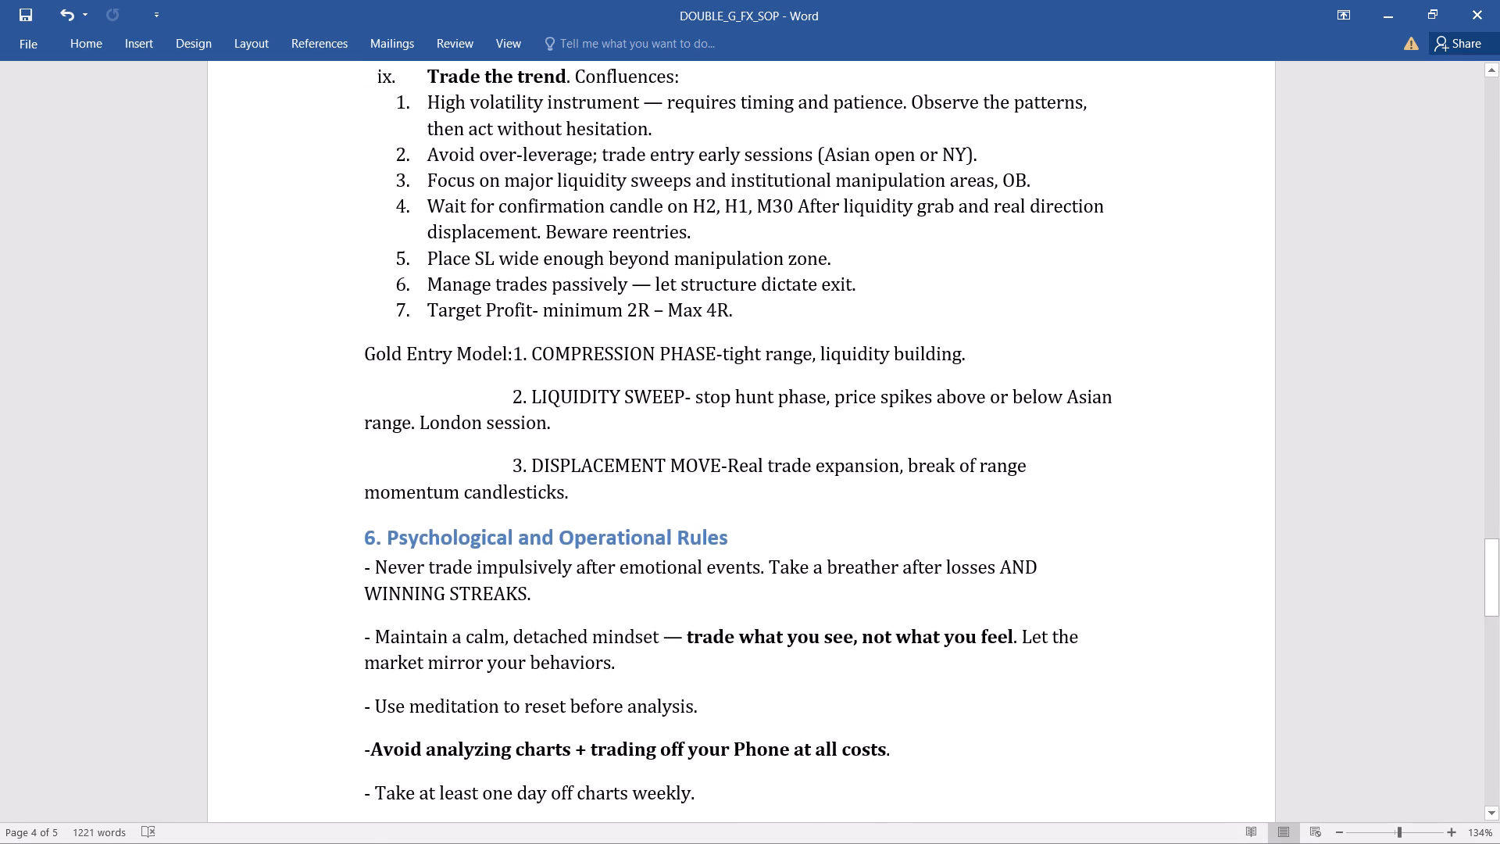
scroll(739, 435, down, 1)
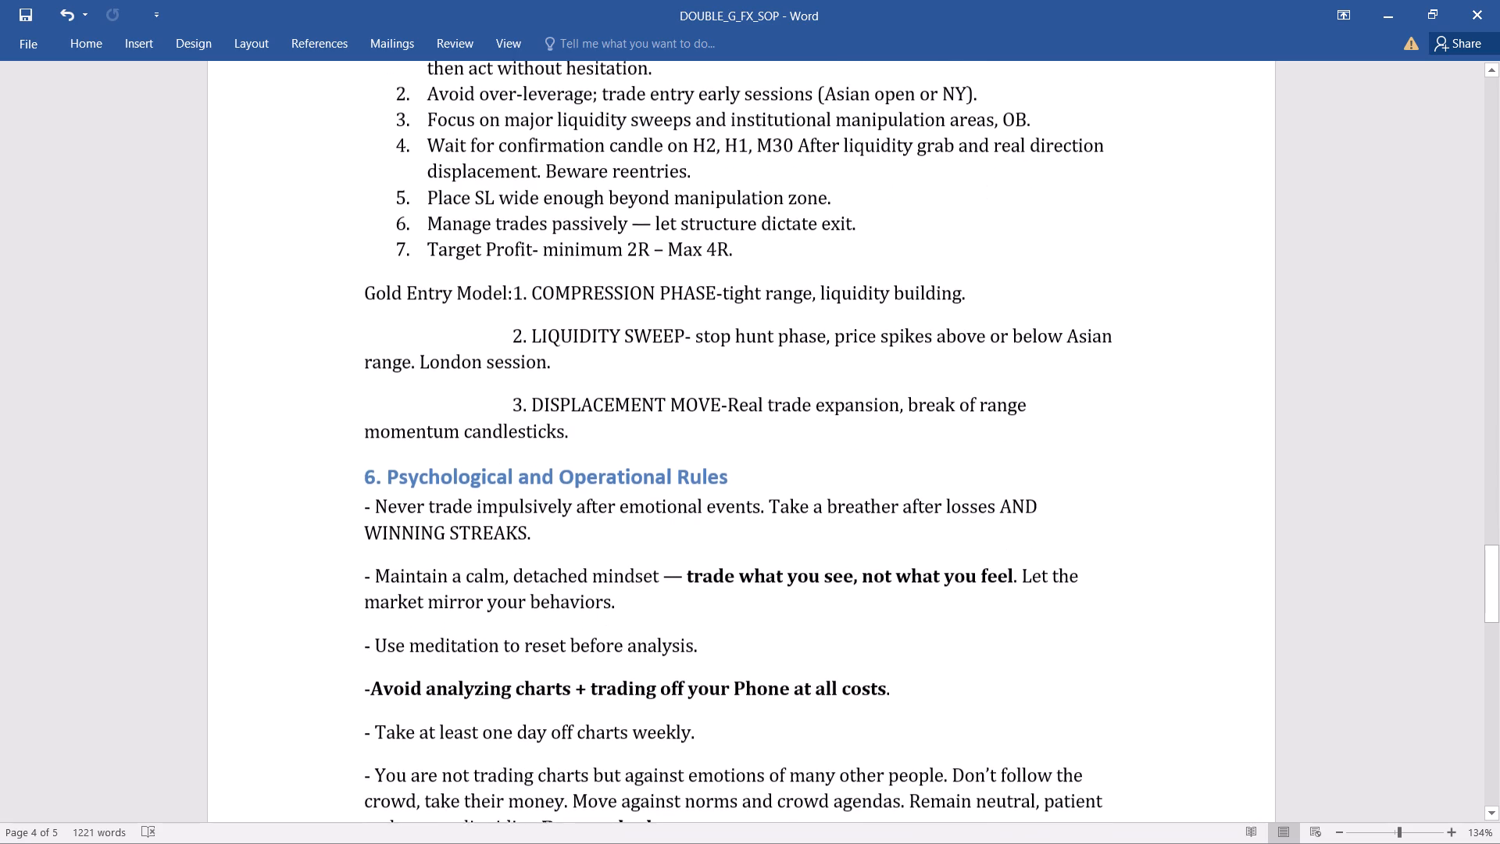
scroll(703, 441, down, 1)
scroll(578, 466, down, 1)
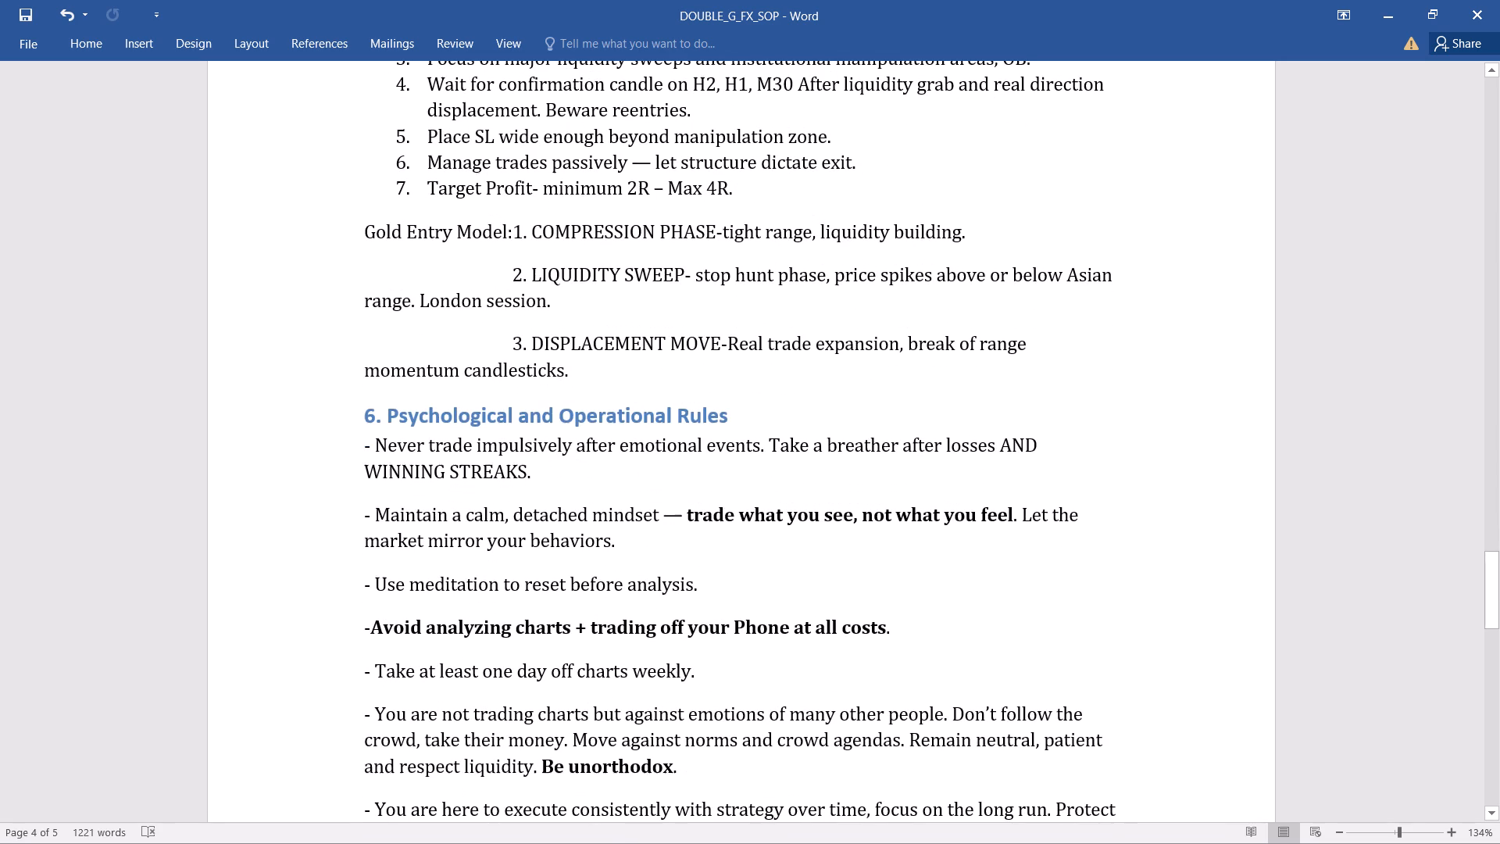
scroll(578, 466, down, 1)
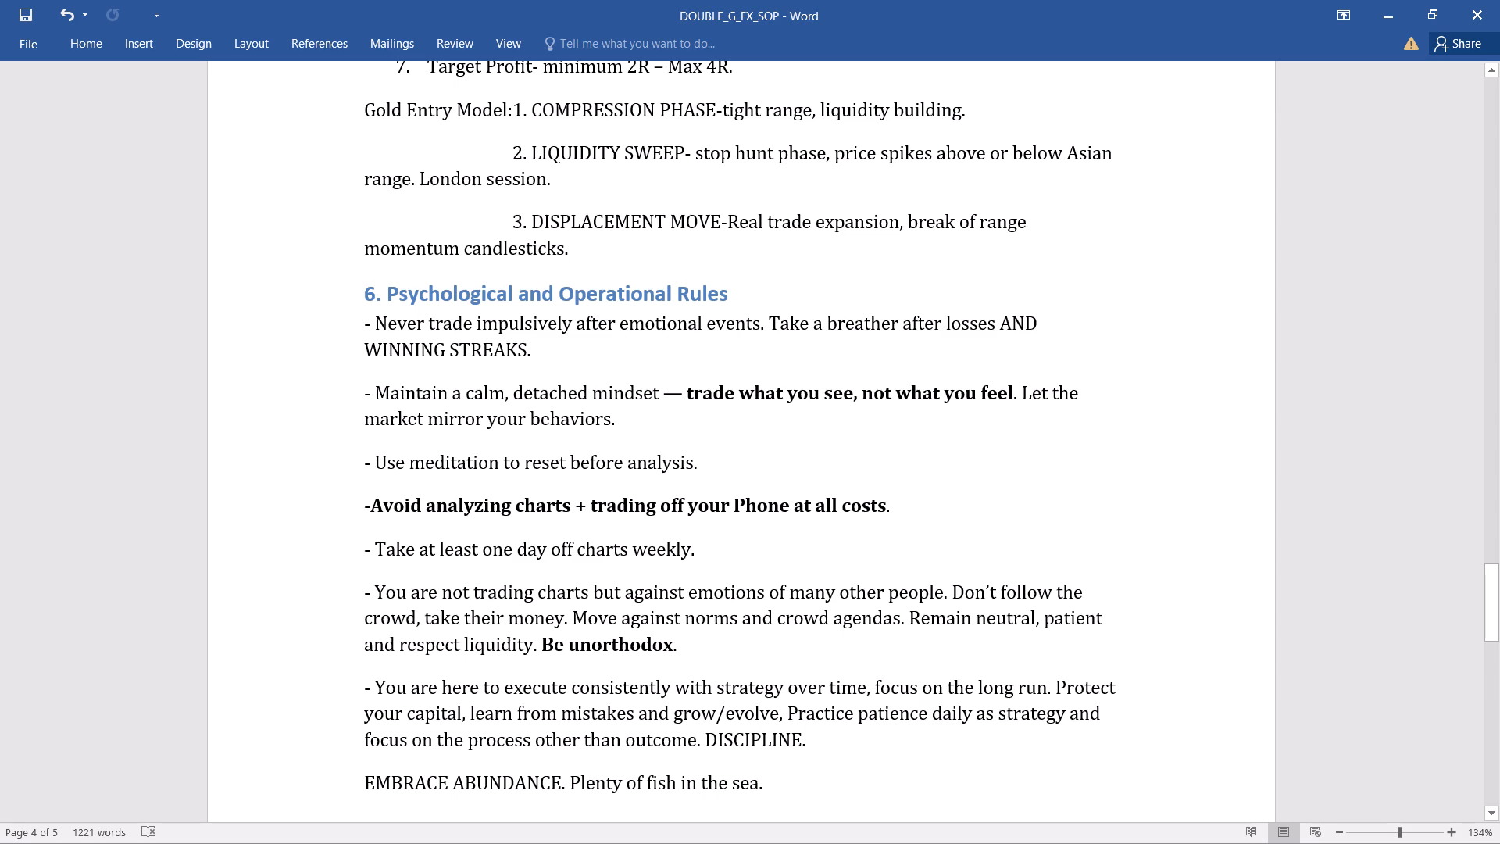
scroll(555, 665, down, 2)
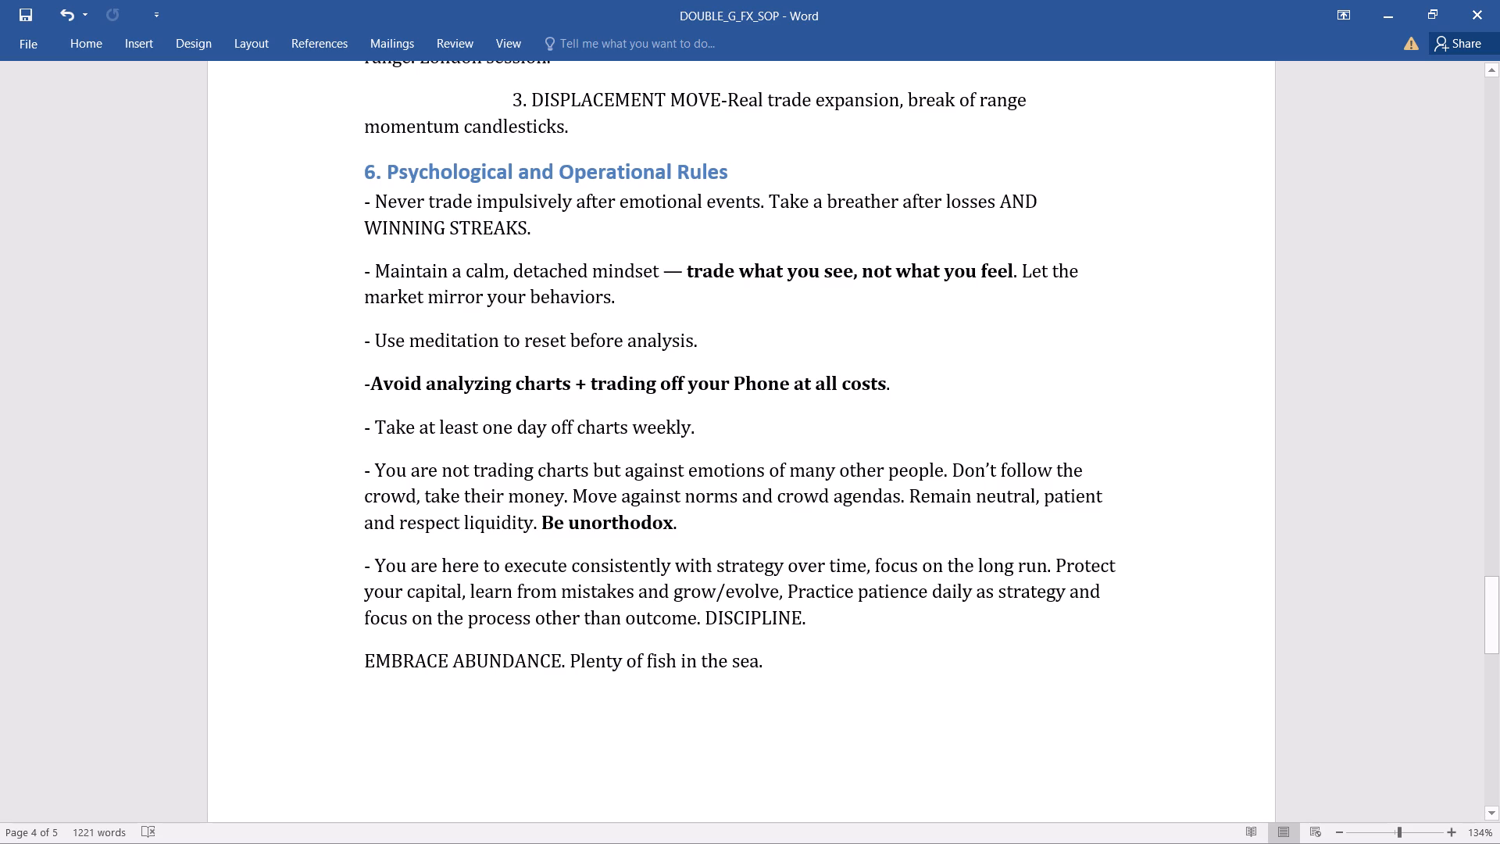
scroll(703, 435, down, 1)
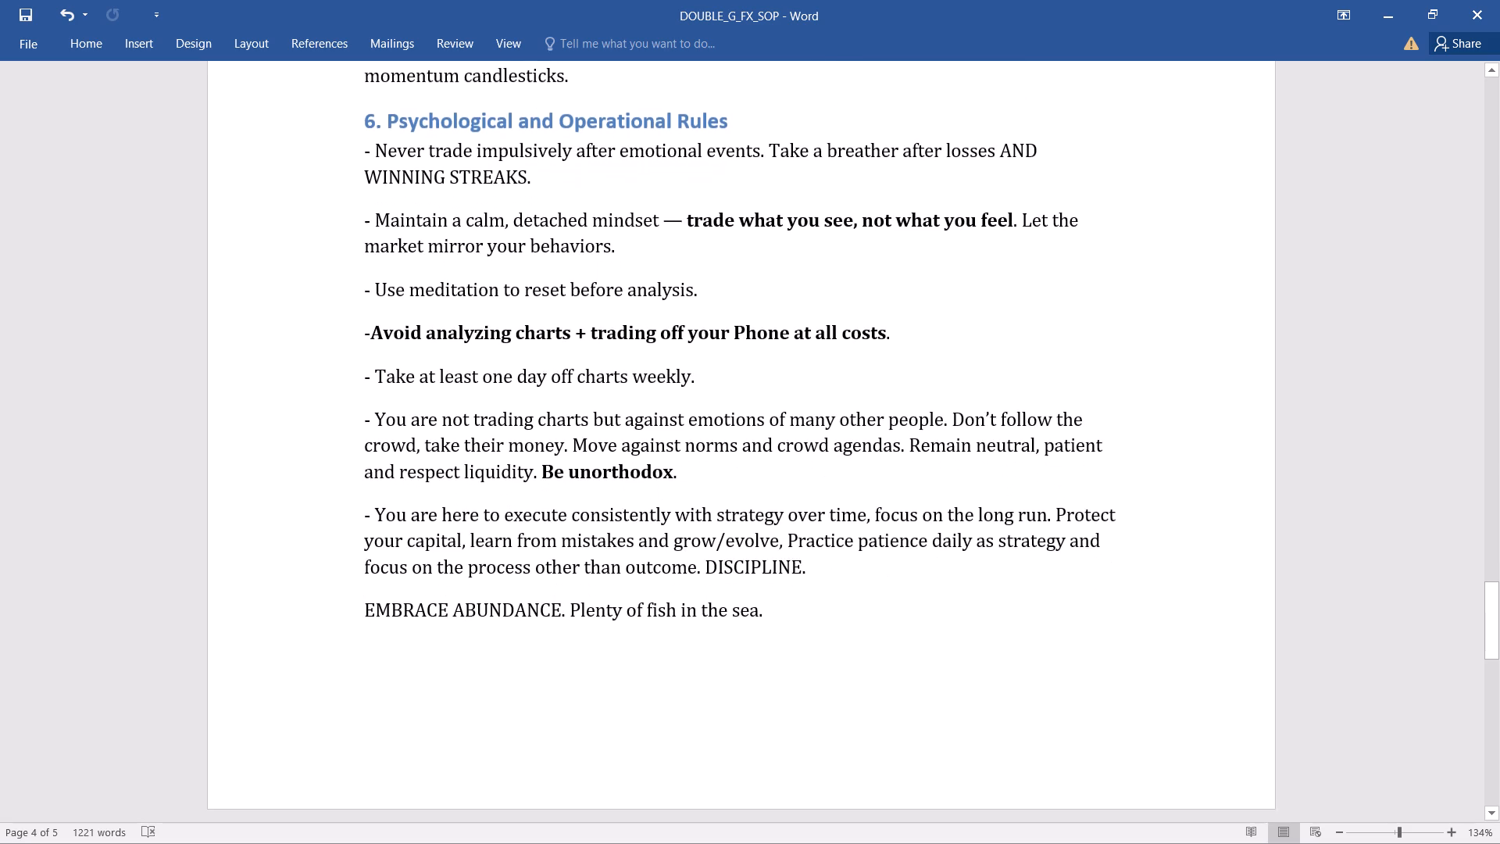
scroll(702, 431, down, 2)
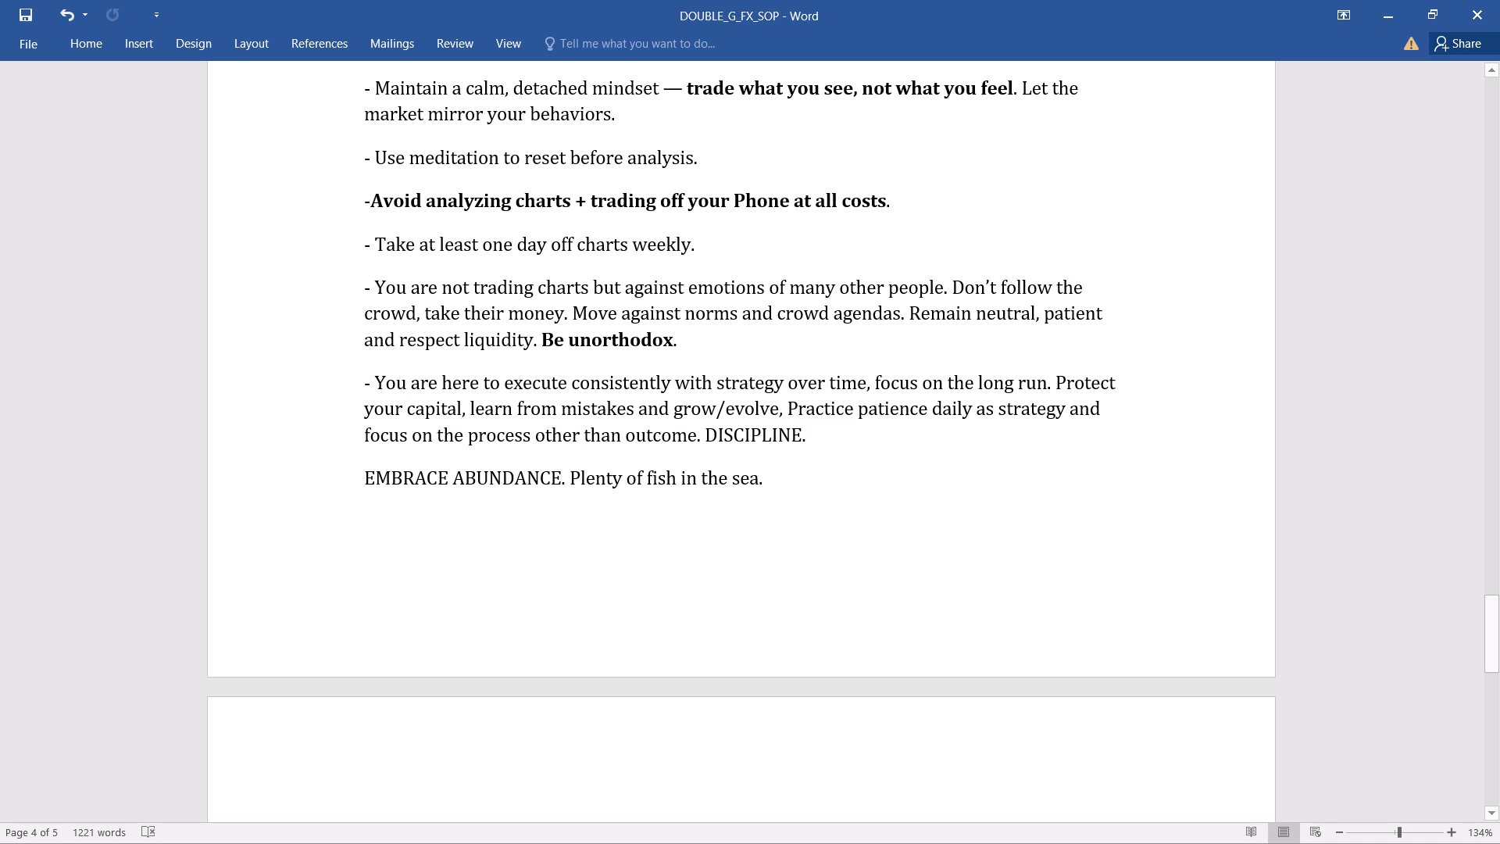
scroll(642, 465, down, 5)
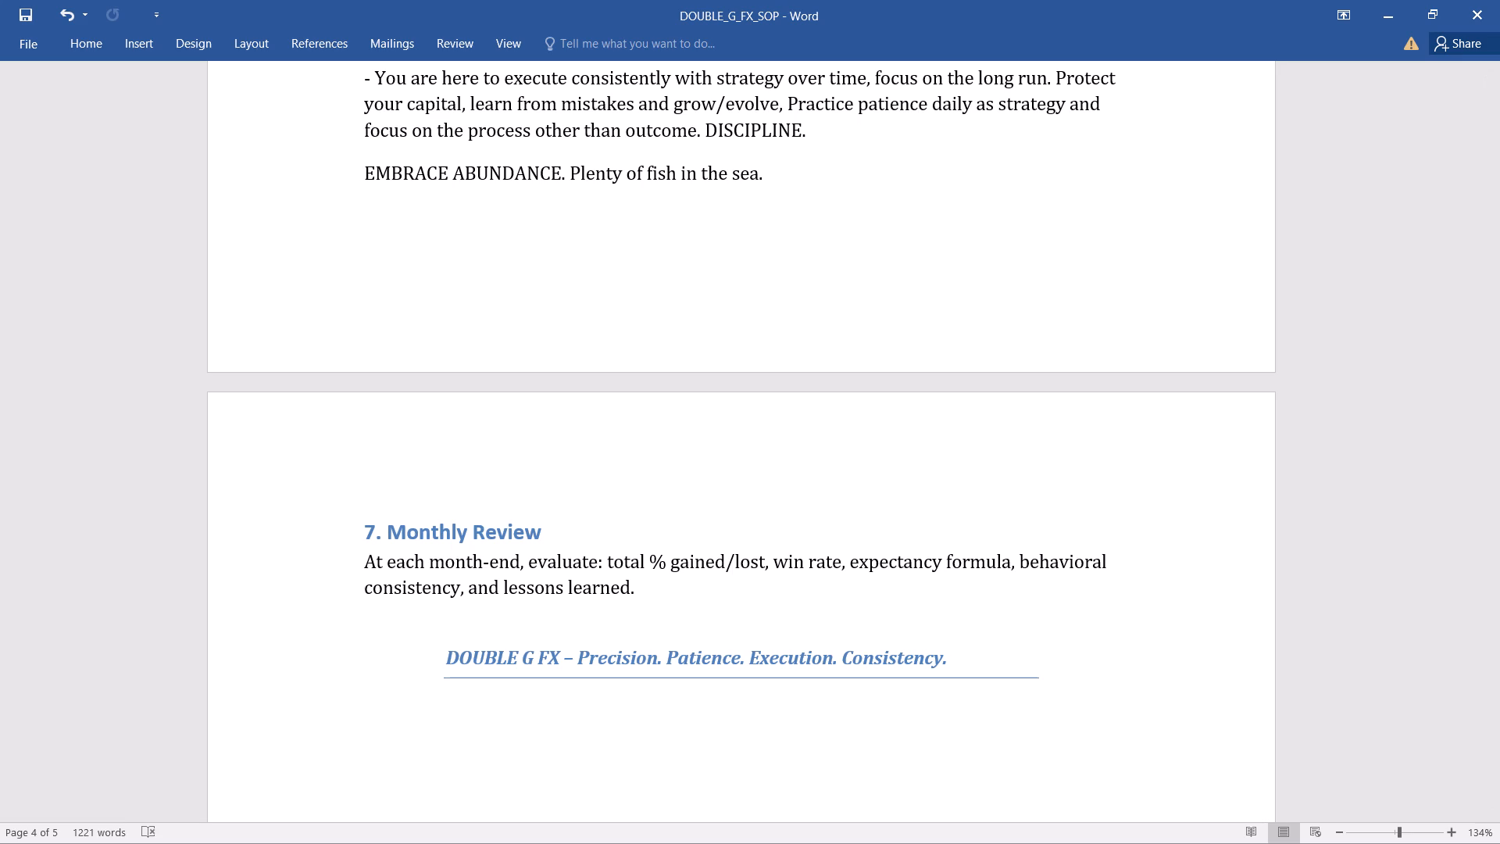
Leave the SOP document for TradingView in the Brave browser and show the USDCAD chart on the weekly timeframe.
scroll(642, 465, down, 4)
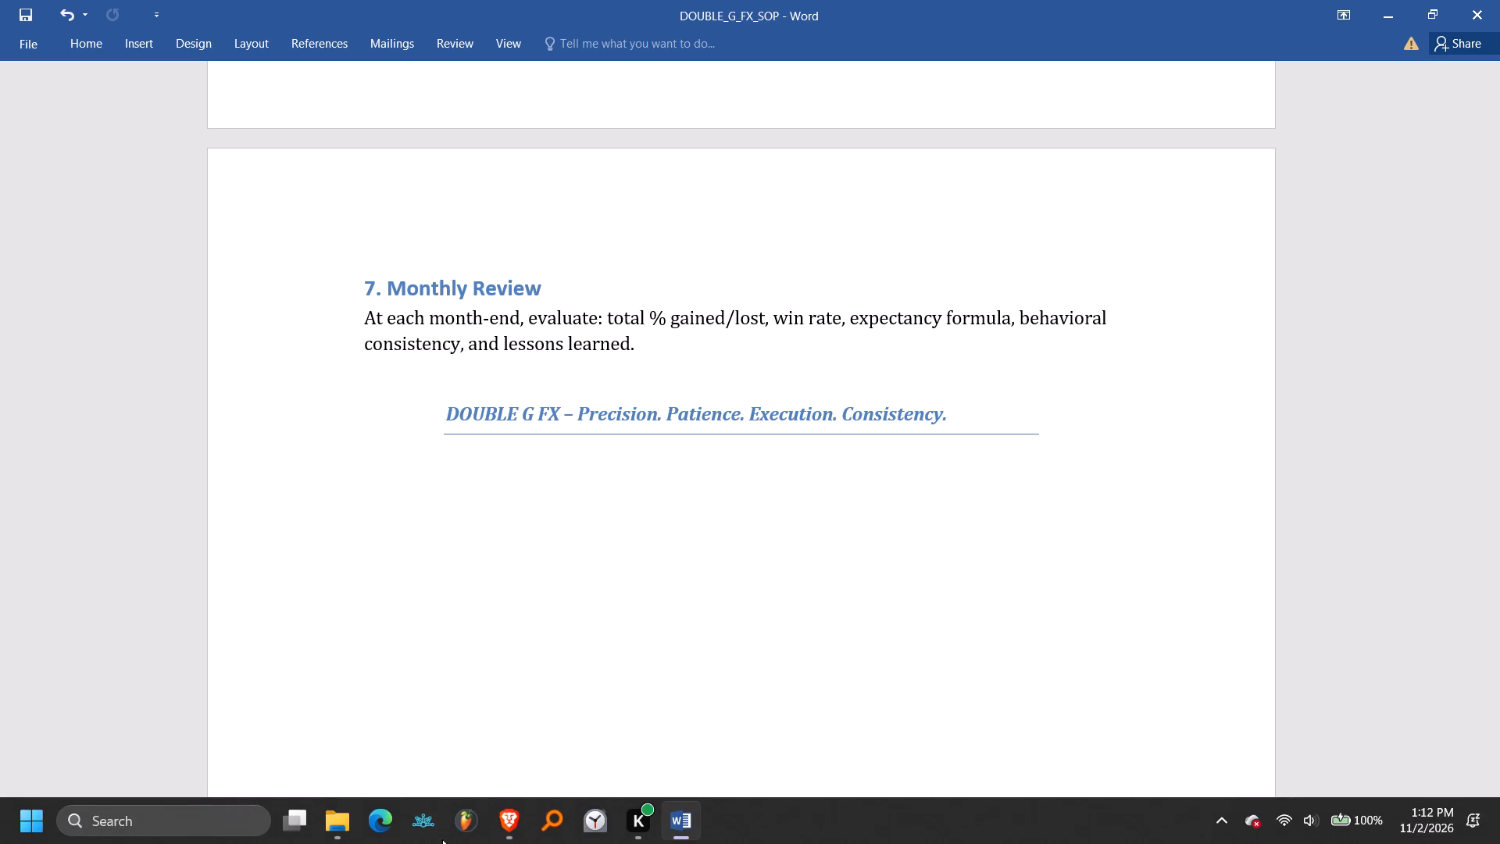
click(490, 817)
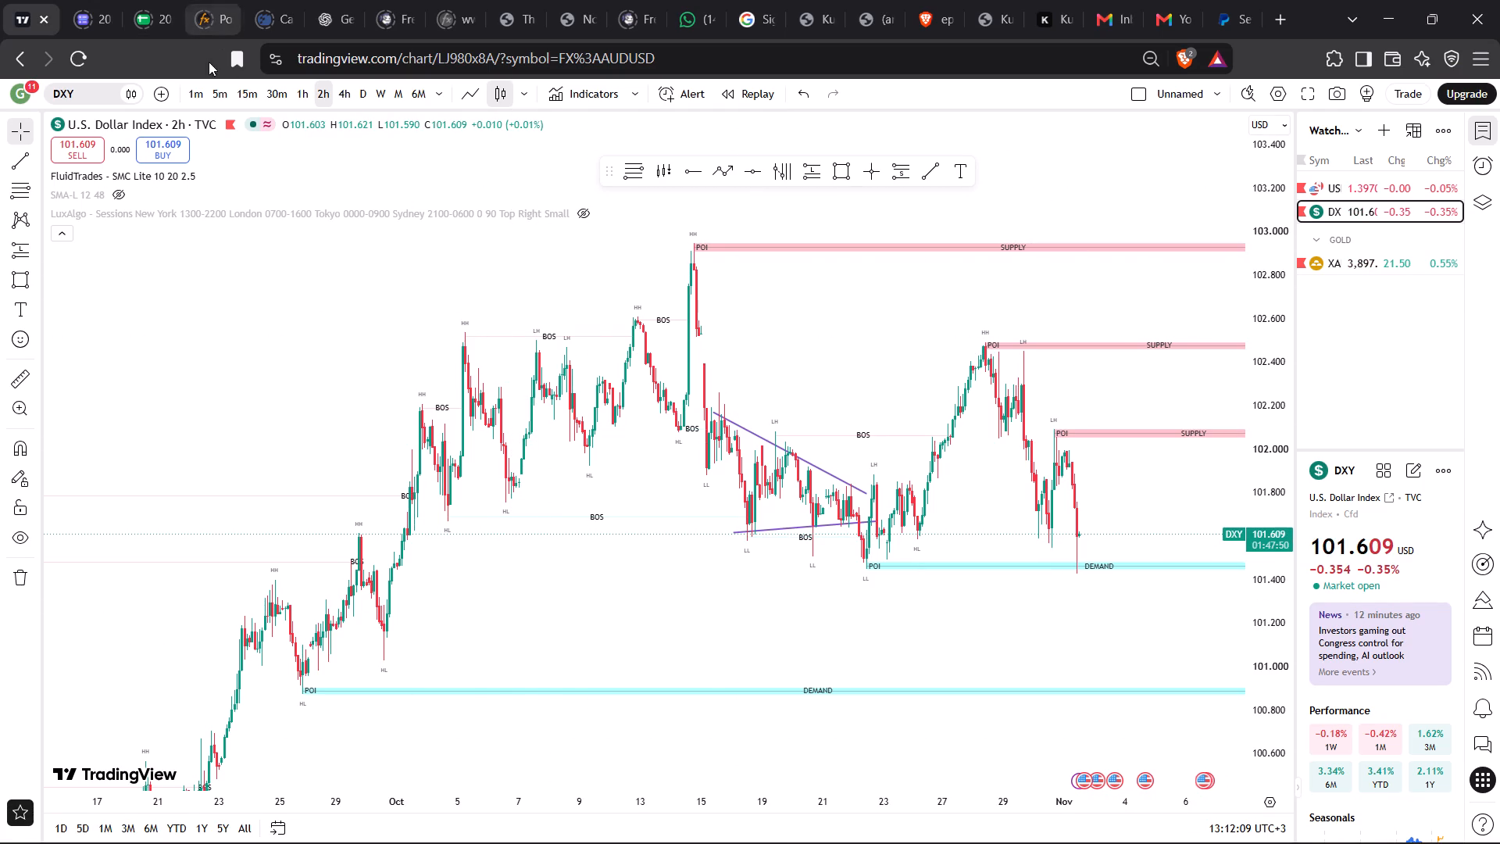
click(1331, 181)
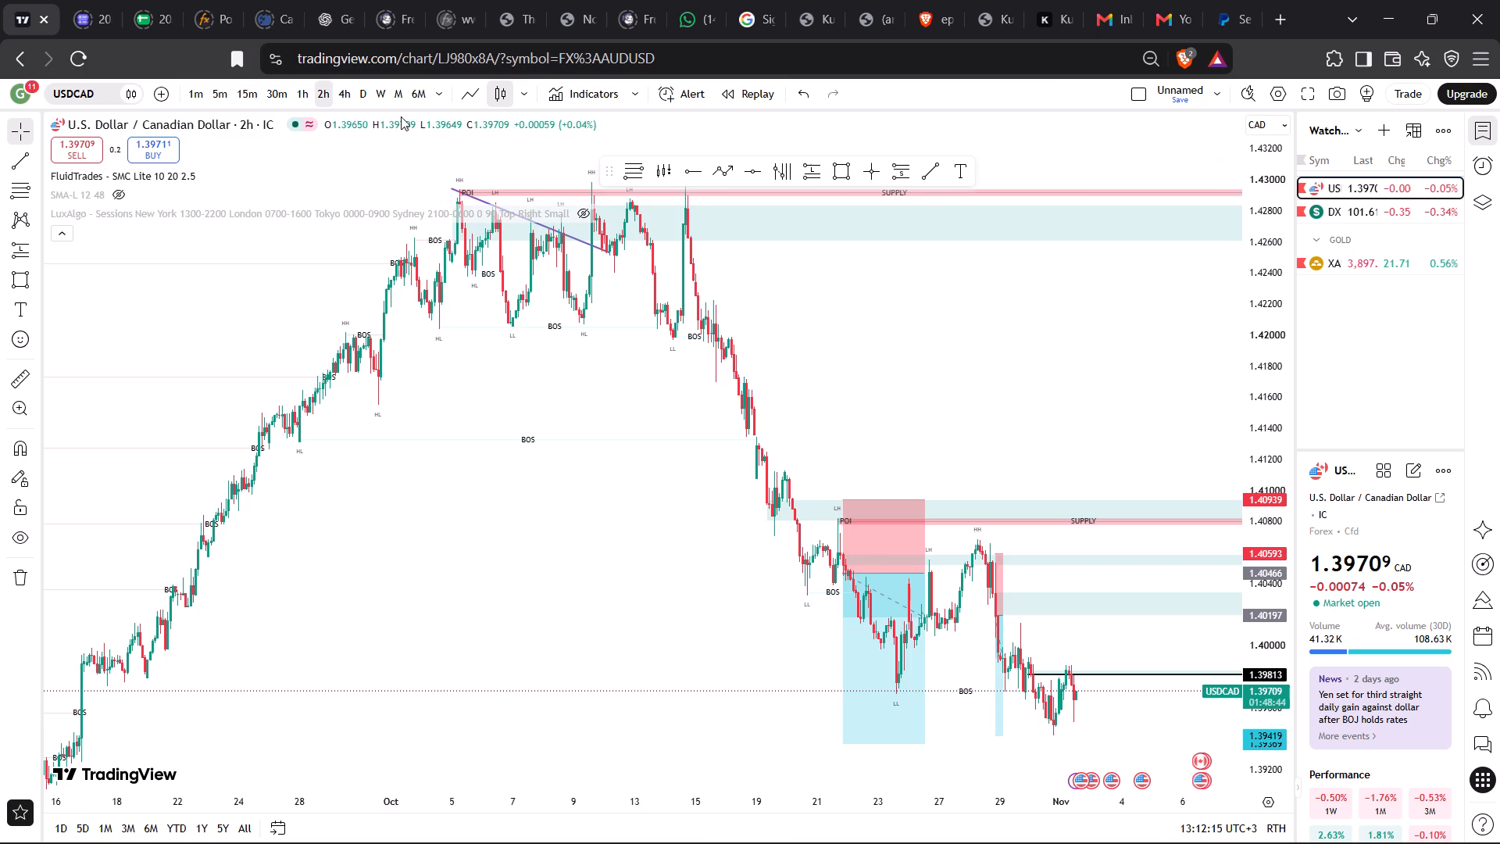
click(380, 96)
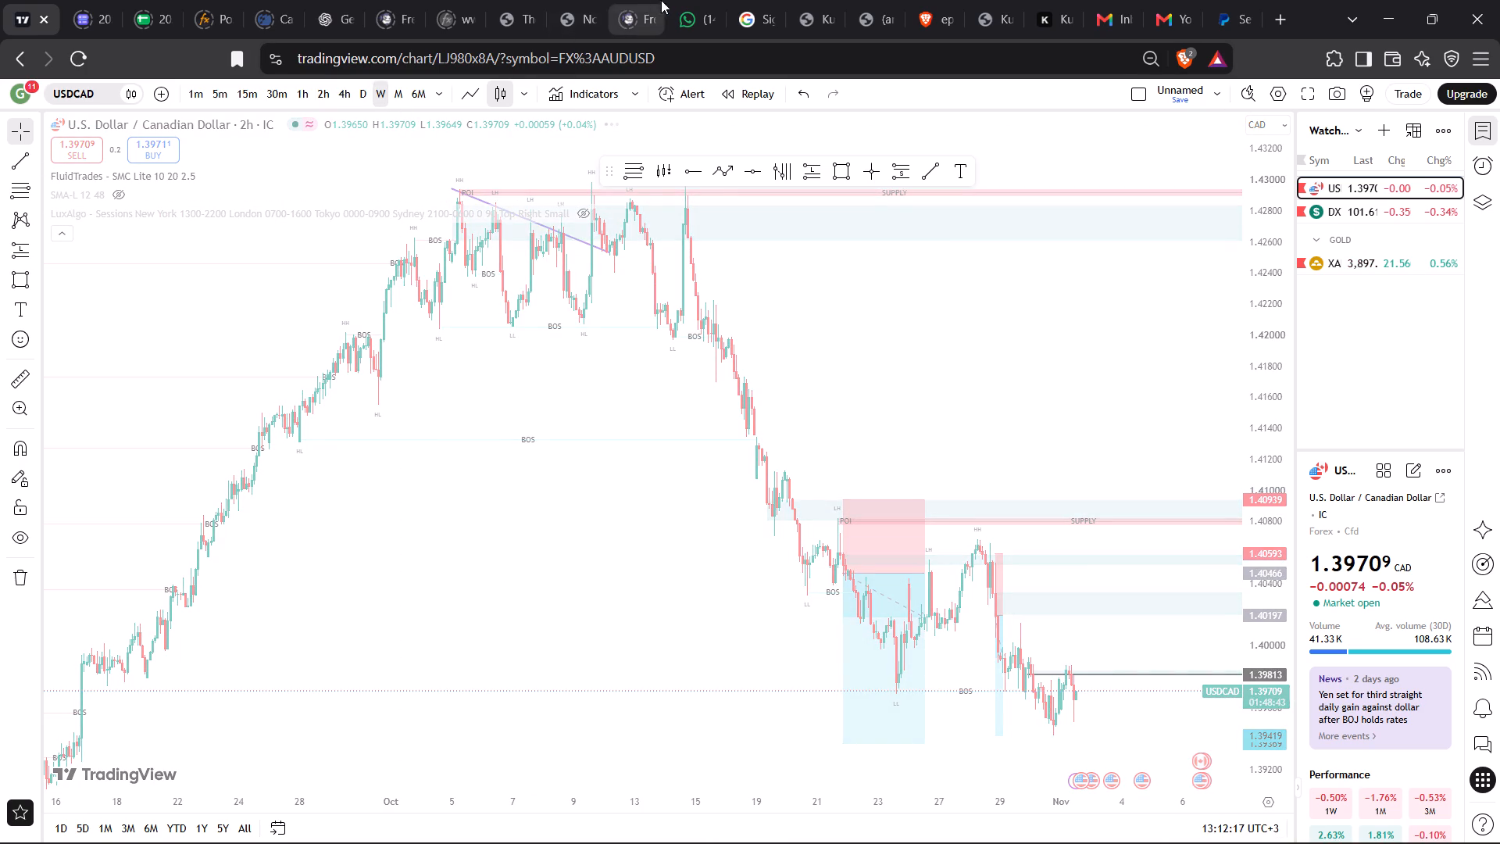